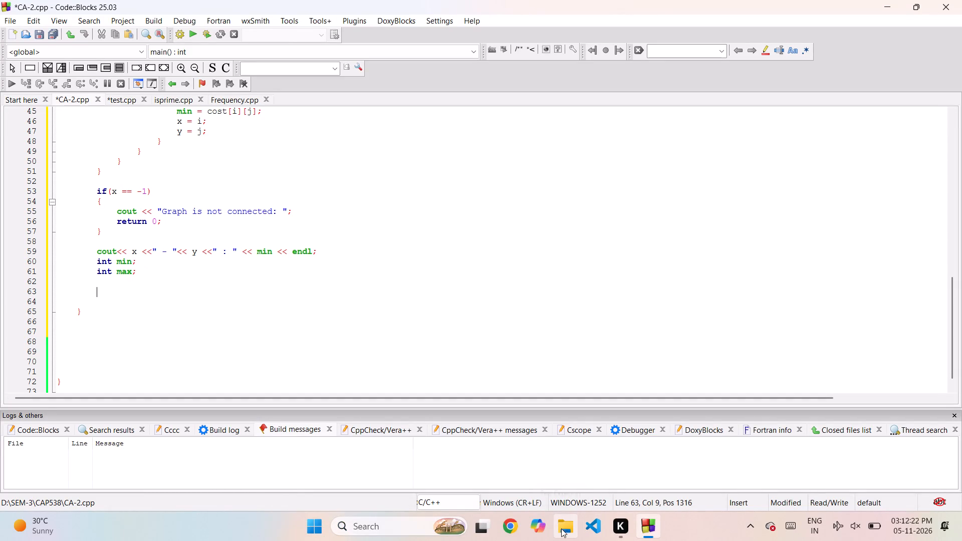
Launch Word and open the recent document first page.docx.
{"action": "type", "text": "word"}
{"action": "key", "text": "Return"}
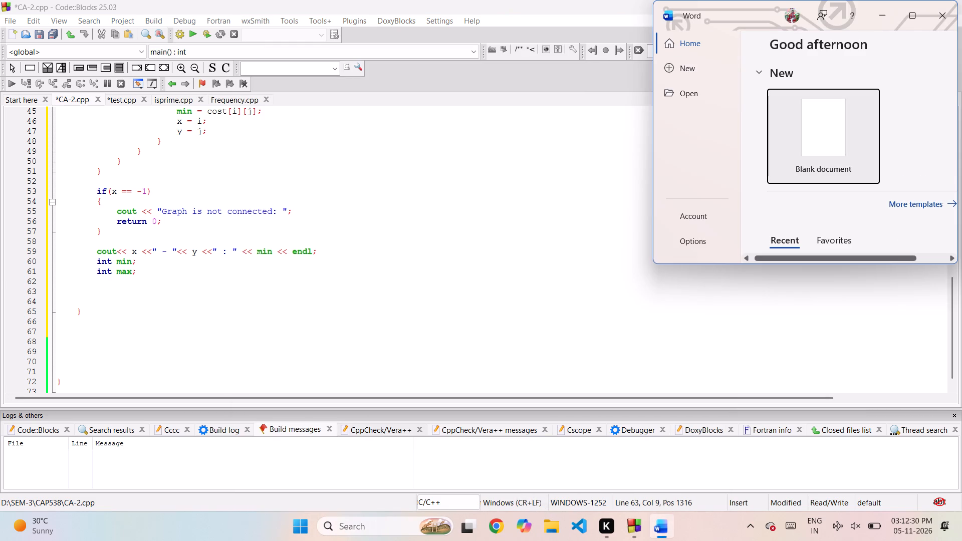
{"action": "left_click", "coordinate": [902, 16]}
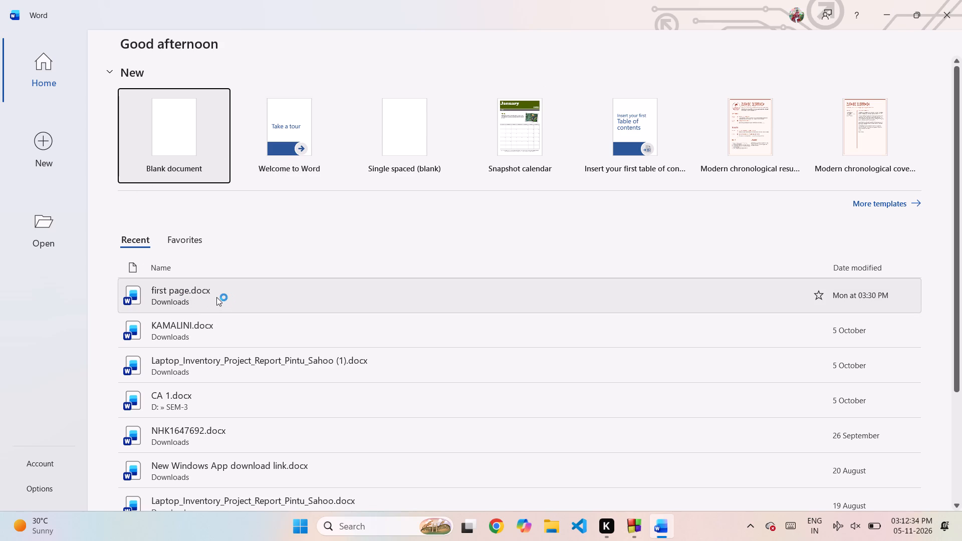
{"action": "left_click", "coordinate": [216, 297]}
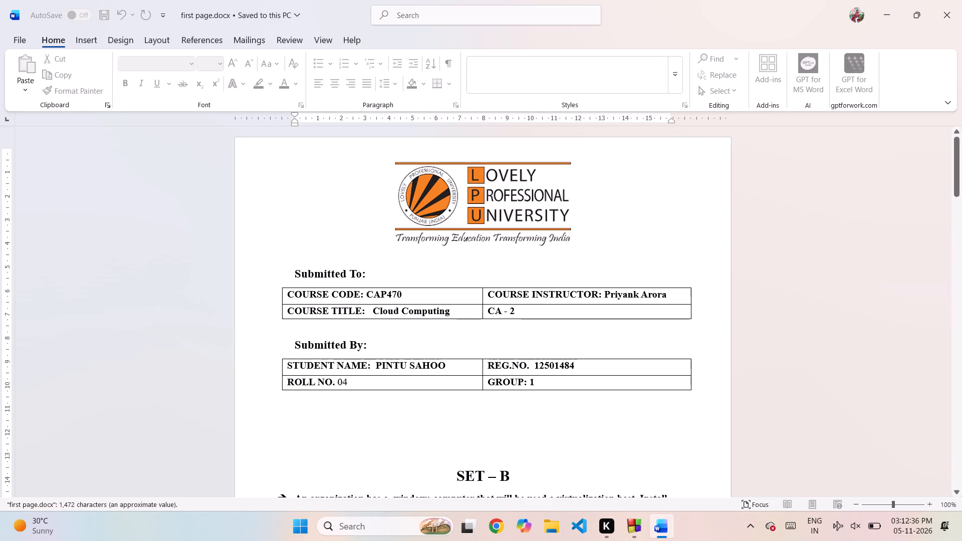
Replace the course title in the Submitted To table with ADAA.
{"action": "left_click", "coordinate": [415, 295]}
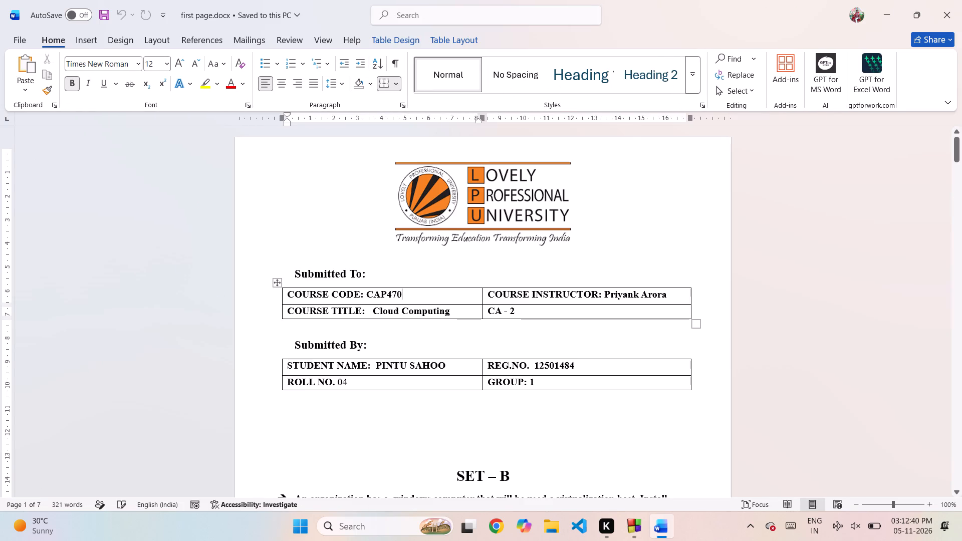
{"action": "left_click", "coordinate": [453, 313]}
{"action": "key", "text": "ctrl+shift+Left"}
{"action": "key", "text": "ctrl+shift+Left"}
{"action": "key", "text": "BackSpace"}
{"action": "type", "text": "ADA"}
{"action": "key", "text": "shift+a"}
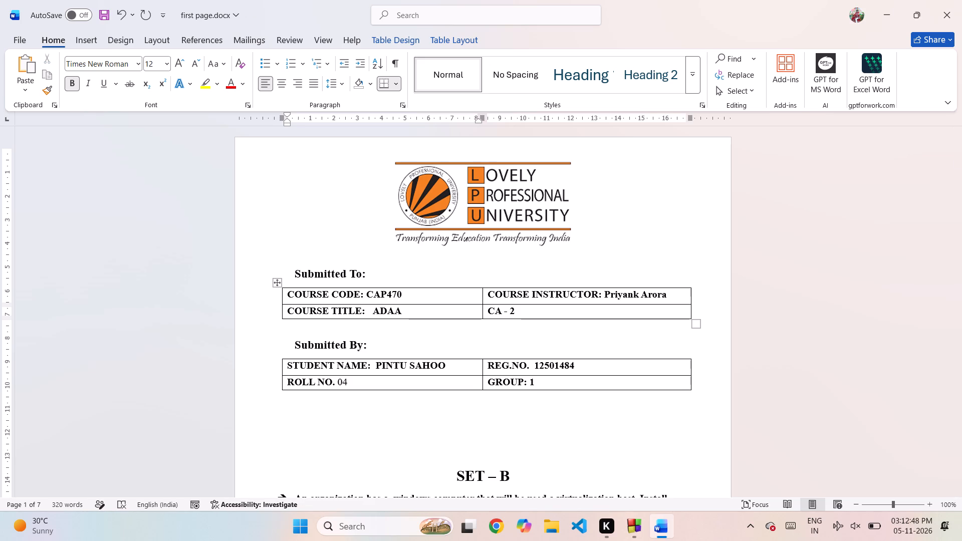
Replace the course instructor's name in the Submitted To table with the new instructor's name.
{"action": "left_click", "coordinate": [665, 296]}
{"action": "key", "text": "ctrl+shift+Left"}
{"action": "key", "text": "ctrl+shift+Left"}
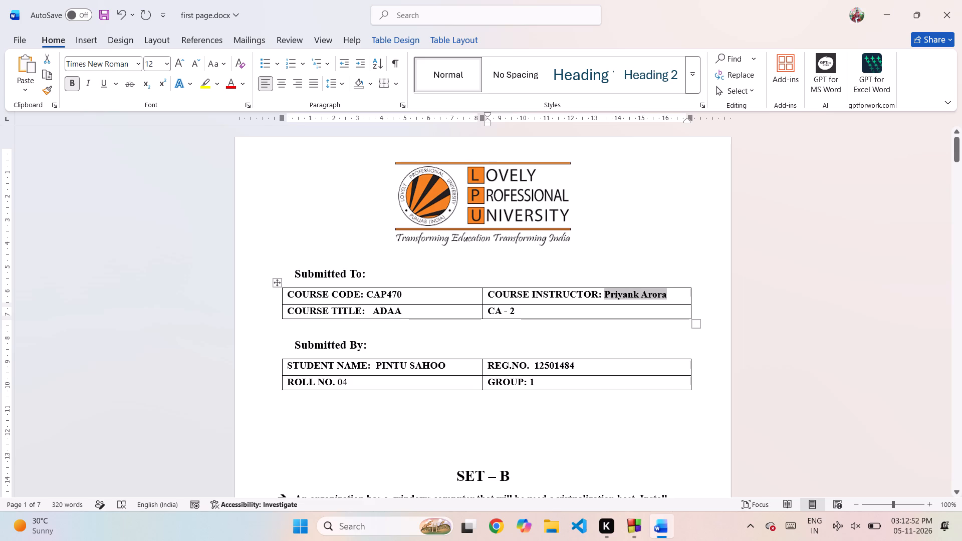
{"action": "key", "text": "ctrl+shift+Left"}
{"action": "key", "text": "ctrl+shift+Right"}
{"action": "key", "text": "BackSpace"}
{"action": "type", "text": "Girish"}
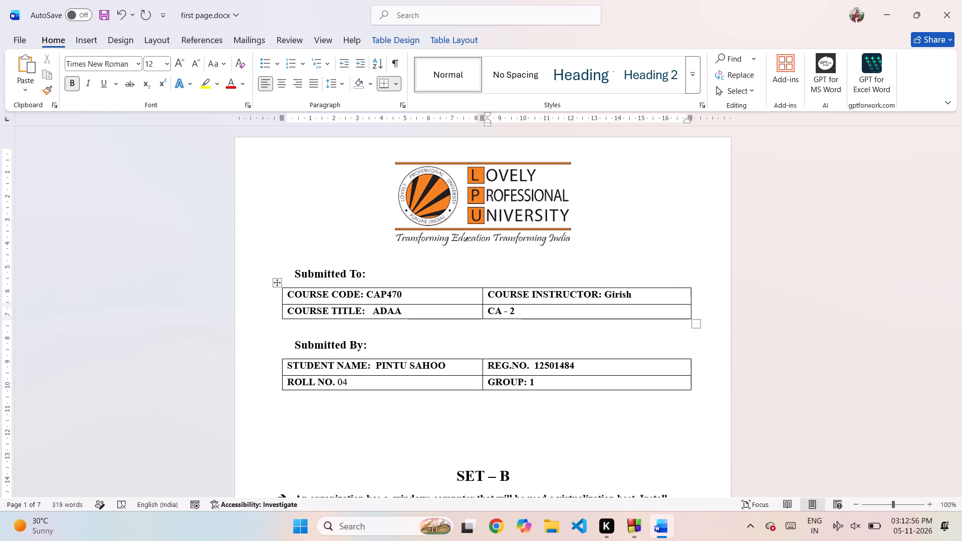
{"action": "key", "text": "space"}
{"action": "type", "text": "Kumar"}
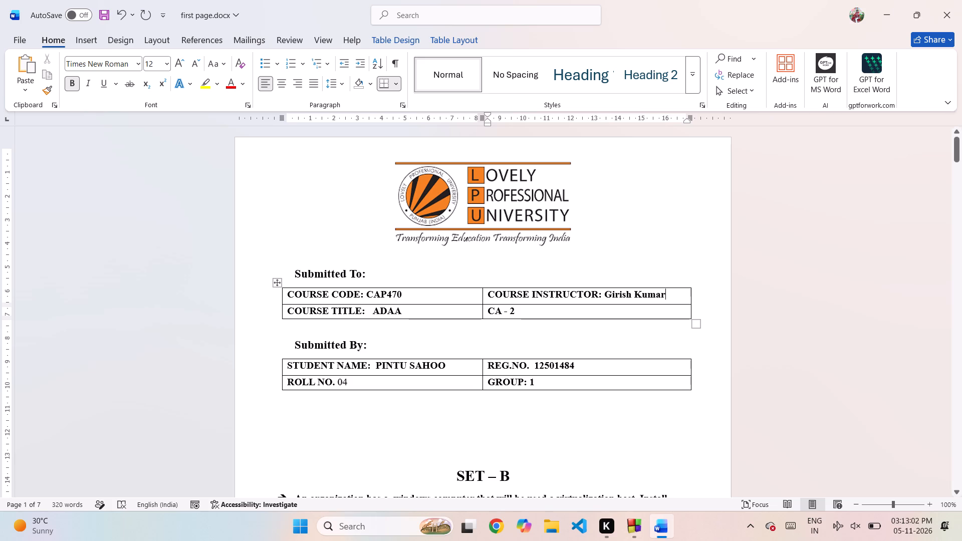
Change the course code in the Submitted To table to CAP538.
{"action": "left_click", "coordinate": [407, 298]}
{"action": "key", "text": "BackSpace"}
{"action": "key", "text": "BackSpace"}
{"action": "key", "text": "BackSpace"}
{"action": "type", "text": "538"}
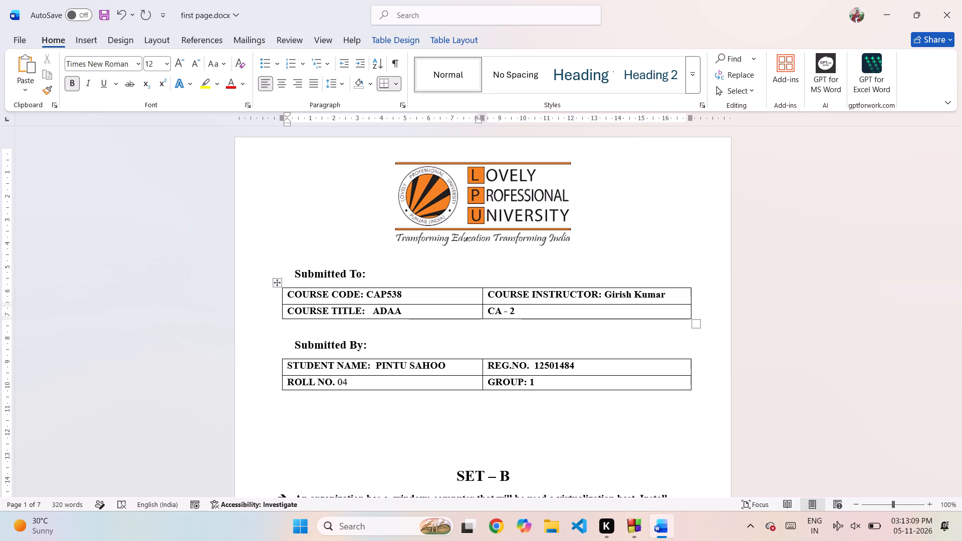
{"action": "left_click", "coordinate": [413, 312]}
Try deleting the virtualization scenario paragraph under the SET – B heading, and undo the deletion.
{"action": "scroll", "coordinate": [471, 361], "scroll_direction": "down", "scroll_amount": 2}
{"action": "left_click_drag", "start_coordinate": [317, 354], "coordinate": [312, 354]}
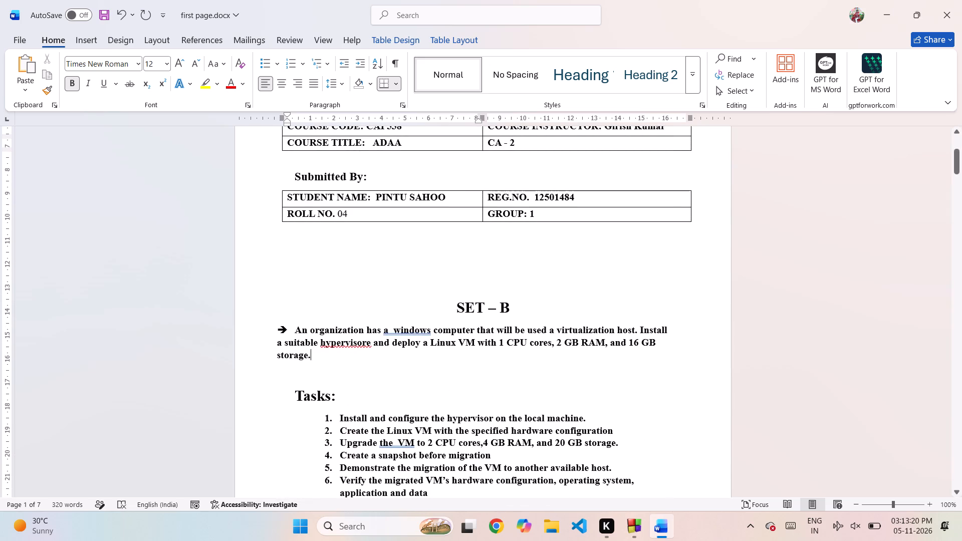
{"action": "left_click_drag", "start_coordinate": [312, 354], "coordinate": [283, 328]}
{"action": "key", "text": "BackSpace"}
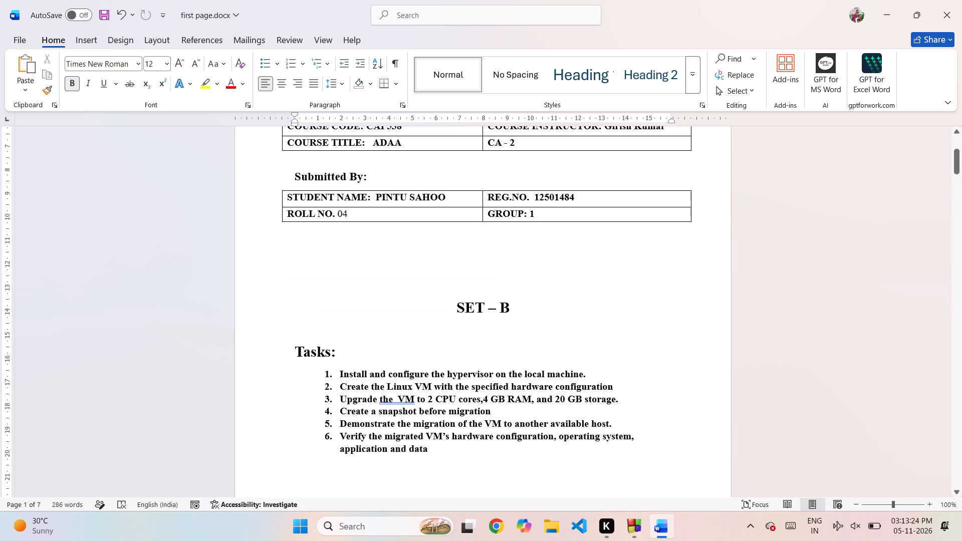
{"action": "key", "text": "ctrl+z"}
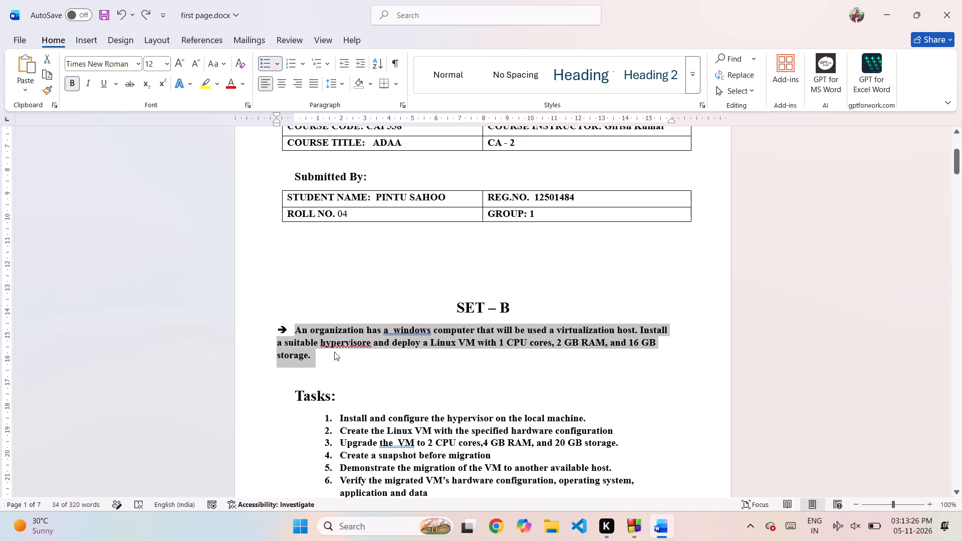
Delete the Tasks heading and its six-item numbered list below the scenario paragraph.
{"action": "scroll", "coordinate": [365, 372], "scroll_direction": "down", "scroll_amount": 1}
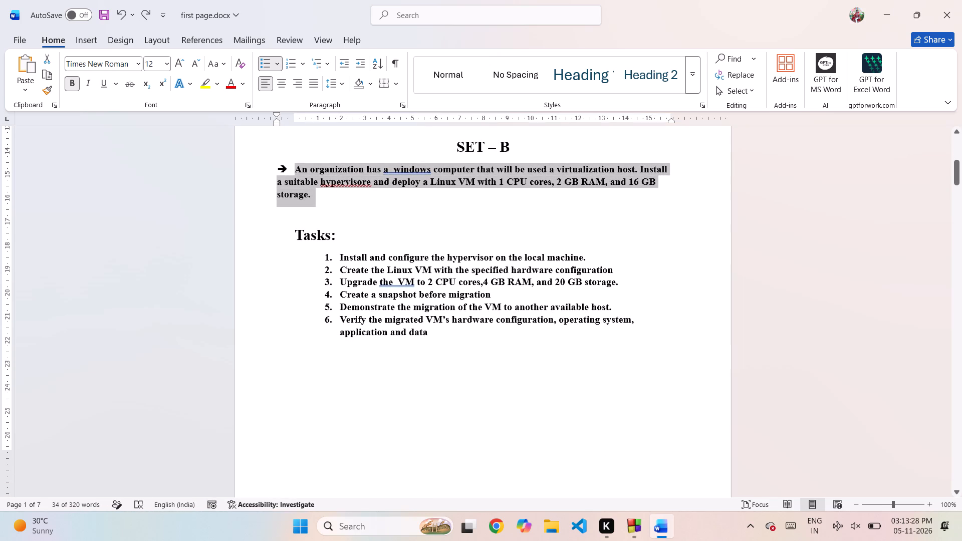
{"action": "left_click_drag", "start_coordinate": [435, 334], "coordinate": [310, 253]}
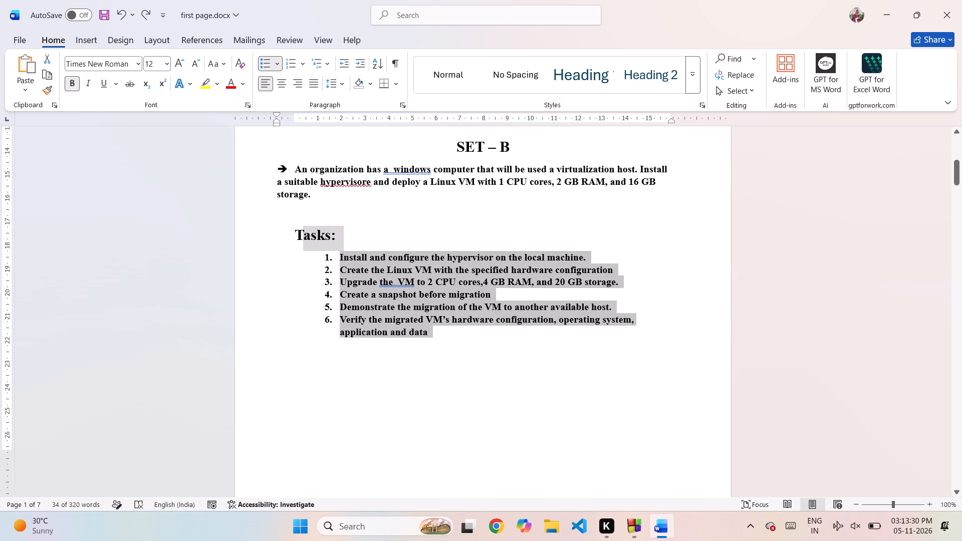
{"action": "left_click_drag", "start_coordinate": [310, 253], "coordinate": [316, 257]}
{"action": "key", "text": "BackSpace"}
{"action": "key", "text": "BackSpace"}
{"action": "key", "text": "BackSpace"}
{"action": "key", "text": "BackSpace"}
{"action": "key", "text": "BackSpace"}
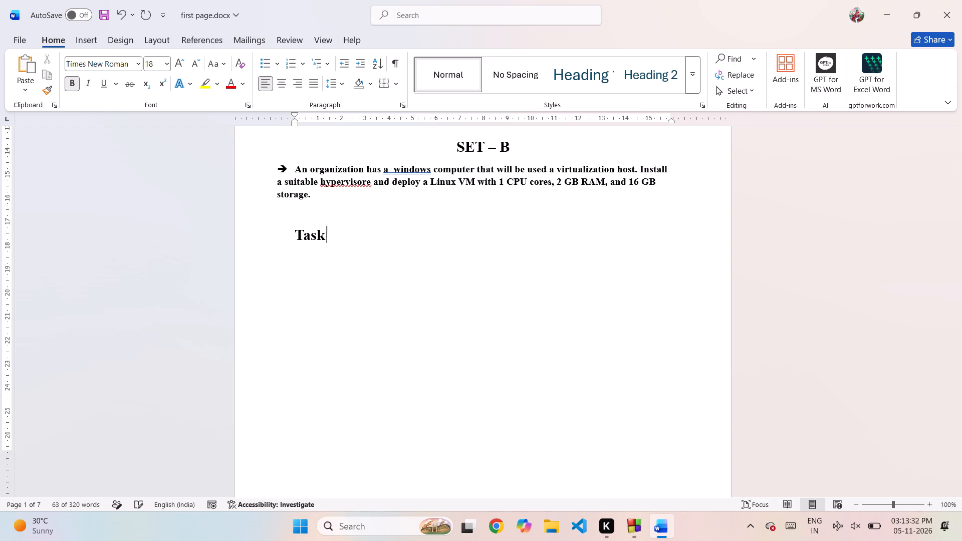
{"action": "key", "text": "BackSpace"}
{"action": "key", "text": "BackSpace"}
{"action": "key", "text": "BackSpace"}
{"action": "key", "text": "BackSpace"}
Delete all the step-by-step content and screenshots from Step – 1 through Step 12 at the document's end.
{"action": "scroll", "coordinate": [316, 257], "scroll_direction": "down", "scroll_amount": 4}
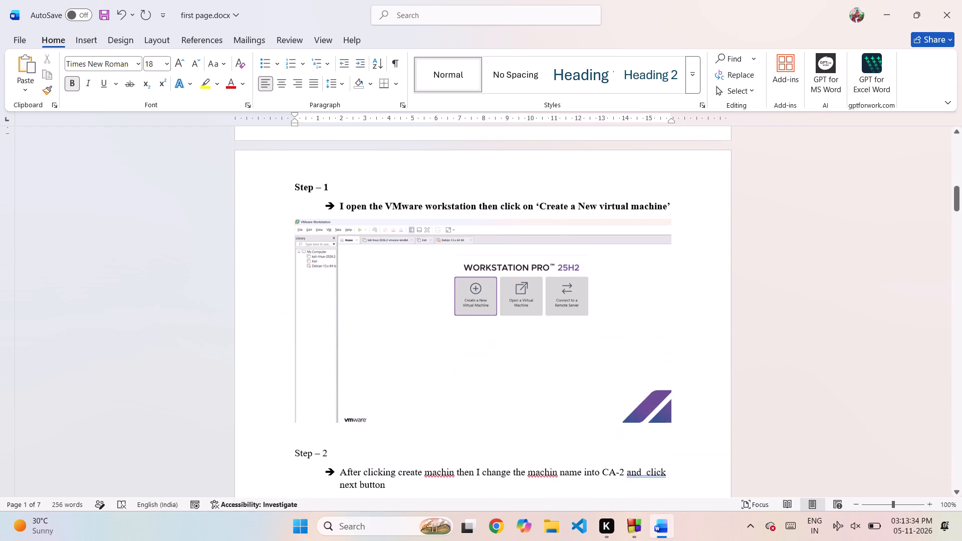
{"action": "left_click", "coordinate": [425, 257]}
{"action": "left_click", "coordinate": [275, 142]}
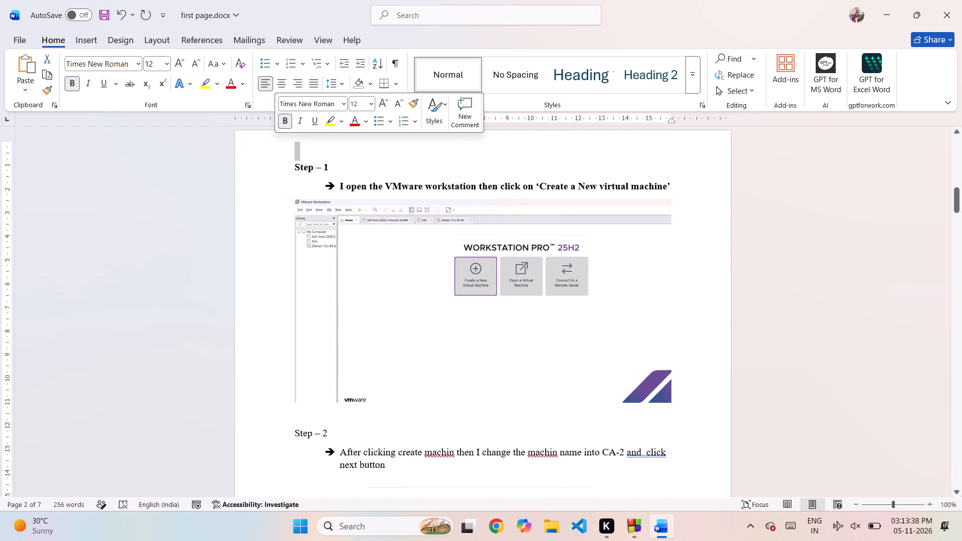
{"action": "left_click", "coordinate": [275, 142]}
{"action": "left_click_drag", "start_coordinate": [275, 142], "coordinate": [481, 540]}
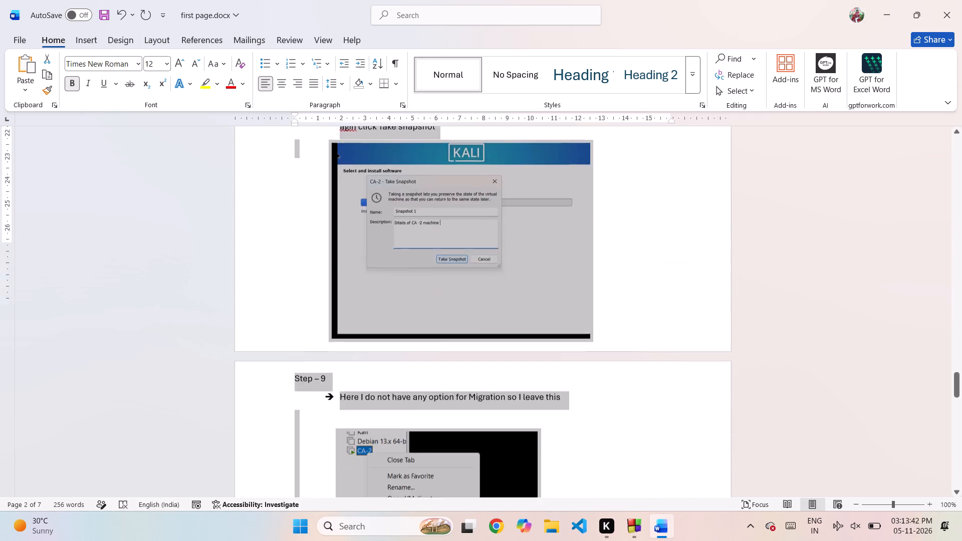
{"action": "left_click_drag", "start_coordinate": [481, 540], "coordinate": [542, 435]}
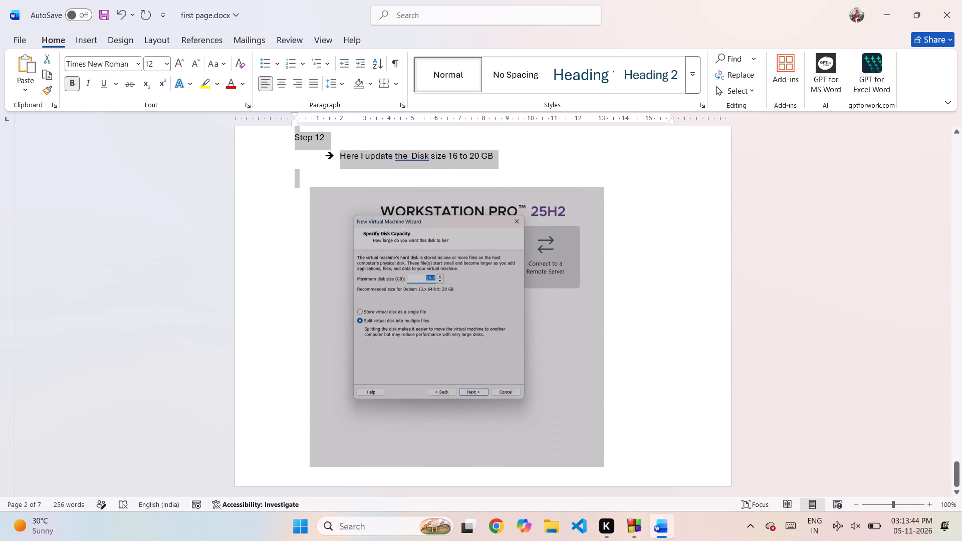
{"action": "left_click_drag", "start_coordinate": [542, 435], "coordinate": [593, 407]}
{"action": "key", "text": "Delete"}
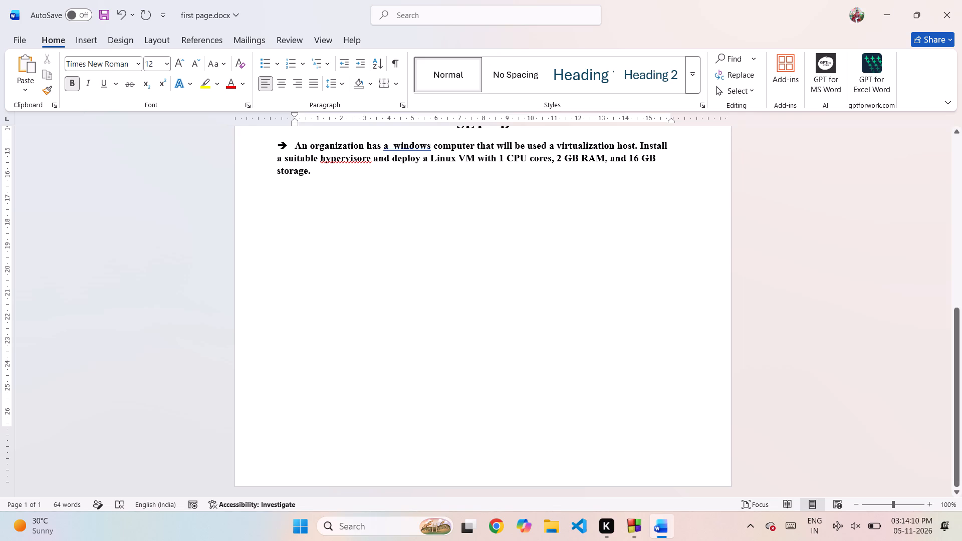
Erase the virtualization scenario text under the SET – B heading, keeping its empty arrow bullet.
{"action": "left_click", "coordinate": [315, 177]}
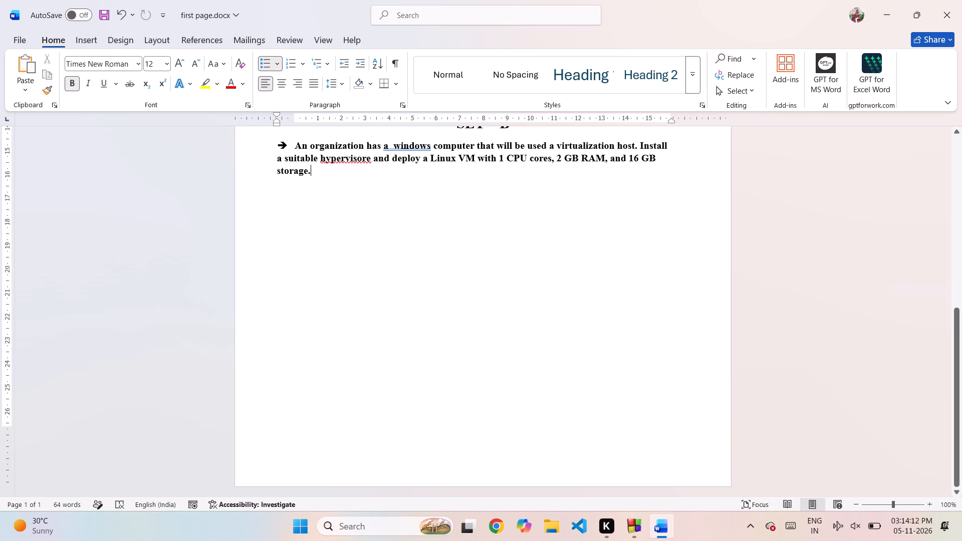
{"action": "key", "text": "BackSpace"}
{"action": "key", "text": "BackSpace"}
{"action": "key", "text": "BackSpace"}
{"action": "key", "text": "BackSpace"}
{"action": "key", "text": "BackSpace"}
{"action": "key", "text": "BackSpace"}
{"action": "key", "text": "BackSpace"}
{"action": "key", "text": "BackSpace"}
{"action": "key", "text": "BackSpace"}
{"action": "key", "text": "BackSpace"}
{"action": "key", "text": "BackSpace"}
{"action": "key", "text": "BackSpace"}
{"action": "key", "text": "BackSpace"}
{"action": "key", "text": "BackSpace"}
{"action": "key", "text": "BackSpace"}
{"action": "key", "text": "BackSpace"}
{"action": "key", "text": "BackSpace"}
{"action": "key", "text": "BackSpace"}
{"action": "key", "text": "BackSpace"}
{"action": "key", "text": "BackSpace"}
{"action": "key", "text": "BackSpace"}
{"action": "key", "text": "BackSpace"}
{"action": "key", "text": "BackSpace"}
{"action": "key", "text": "BackSpace"}
{"action": "key", "text": "BackSpace"}
{"action": "key", "text": "BackSpace"}
{"action": "key", "text": "BackSpace"}
{"action": "key", "text": "BackSpace"}
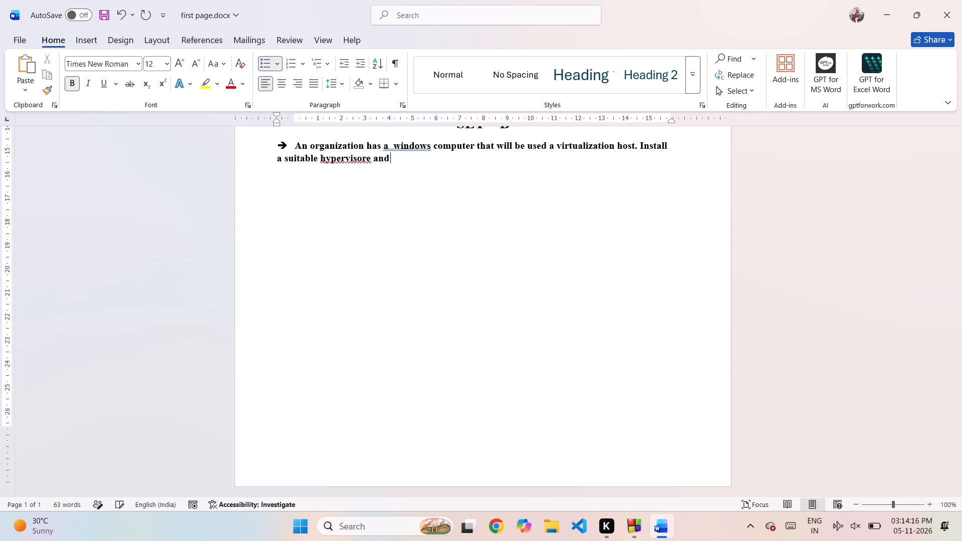
{"action": "key", "text": "BackSpace"}
{"action": "key", "text": "BackSpace"}
{"action": "key", "text": "BackSpace"}
{"action": "key", "text": "BackSpace"}
{"action": "key", "text": "BackSpace"}
{"action": "key", "text": "BackSpace"}
{"action": "key", "text": "BackSpace"}
{"action": "key", "text": "BackSpace"}
{"action": "key", "text": "BackSpace"}
{"action": "key", "text": "BackSpace"}
{"action": "key", "text": "BackSpace"}
{"action": "key", "text": "BackSpace"}
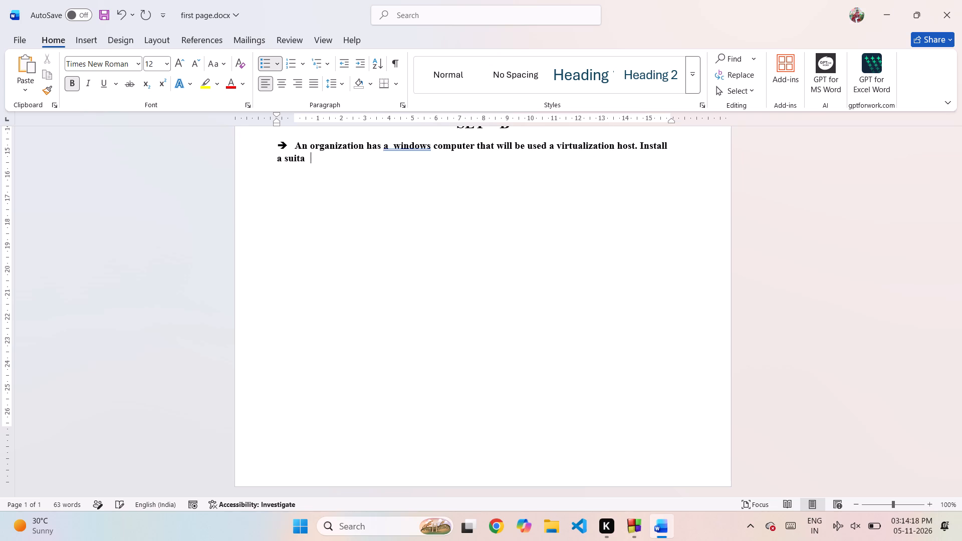
{"action": "key", "text": "BackSpace"}
{"action": "key", "text": "BackSpace"}
{"action": "key", "text": "BackSpace"}
{"action": "key", "text": "BackSpace"}
{"action": "key", "text": "BackSpace"}
{"action": "key", "text": "BackSpace"}
{"action": "key", "text": "BackSpace"}
{"action": "key", "text": "BackSpace"}
{"action": "key", "text": "BackSpace"}
{"action": "key", "text": "BackSpace"}
{"action": "key", "text": "BackSpace"}
{"action": "key", "text": "BackSpace"}
{"action": "key", "text": "BackSpace"}
{"action": "key", "text": "BackSpace"}
{"action": "key", "text": "BackSpace"}
{"action": "key", "text": "BackSpace"}
{"action": "key", "text": "BackSpace"}
{"action": "key", "text": "BackSpace"}
{"action": "key", "text": "BackSpace"}
{"action": "key", "text": "BackSpace"}
{"action": "key", "text": "BackSpace"}
{"action": "key", "text": "BackSpace"}
{"action": "key", "text": "BackSpace"}
{"action": "key", "text": "BackSpace"}
{"action": "key", "text": "BackSpace"}
{"action": "key", "text": "BackSpace"}
{"action": "key", "text": "BackSpace"}
{"action": "key", "text": "BackSpace"}
{"action": "key", "text": "BackSpace"}
{"action": "key", "text": "BackSpace"}
{"action": "key", "text": "BackSpace"}
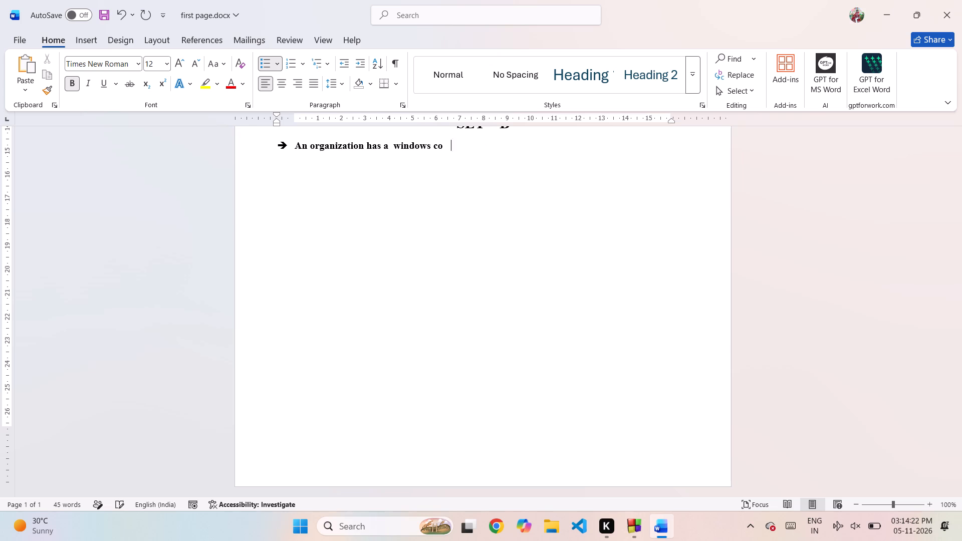
{"action": "key", "text": "BackSpace"}
{"action": "key", "text": "BackSpace"}
{"action": "key", "text": "BackSpace"}
{"action": "key", "text": "BackSpace"}
{"action": "key", "text": "BackSpace"}
{"action": "key", "text": "BackSpace"}
{"action": "key", "text": "BackSpace"}
{"action": "key", "text": "BackSpace"}
{"action": "key", "text": "BackSpace"}
{"action": "key", "text": "BackSpace"}
{"action": "key", "text": "BackSpace"}
{"action": "key", "text": "BackSpace"}
{"action": "key", "text": "BackSpace"}
{"action": "key", "text": "BackSpace"}
{"action": "key", "text": "BackSpace"}
{"action": "key", "text": "BackSpace"}
{"action": "key", "text": "BackSpace"}
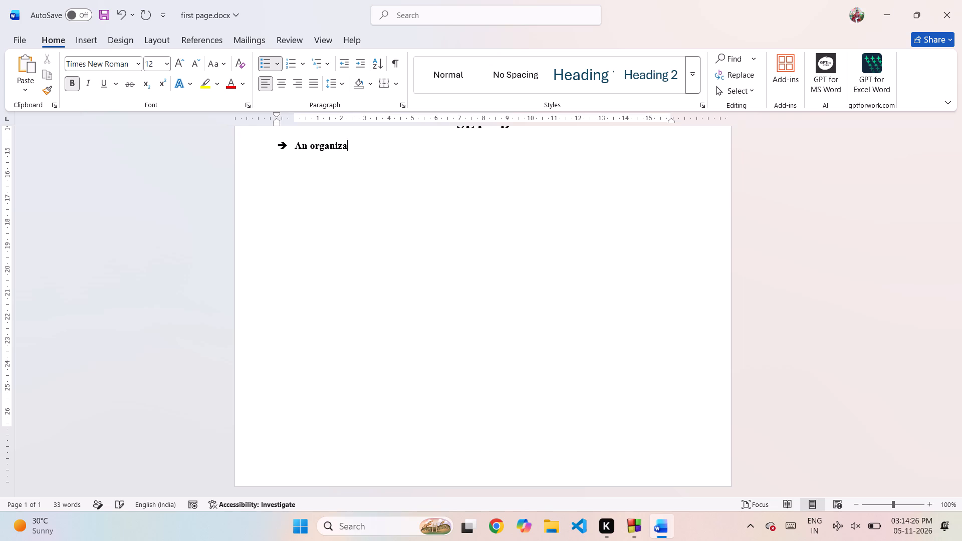
{"action": "key", "text": "BackSpace"}
{"action": "key", "text": "BackSpace"}
{"action": "key", "text": "BackSpace"}
{"action": "key", "text": "BackSpace"}
{"action": "key", "text": "BackSpace"}
{"action": "key", "text": "BackSpace"}
{"action": "key", "text": "BackSpace"}
{"action": "key", "text": "BackSpace"}
{"action": "key", "text": "BackSpace"}
{"action": "key", "text": "BackSpace"}
{"action": "key", "text": "BackSpace"}
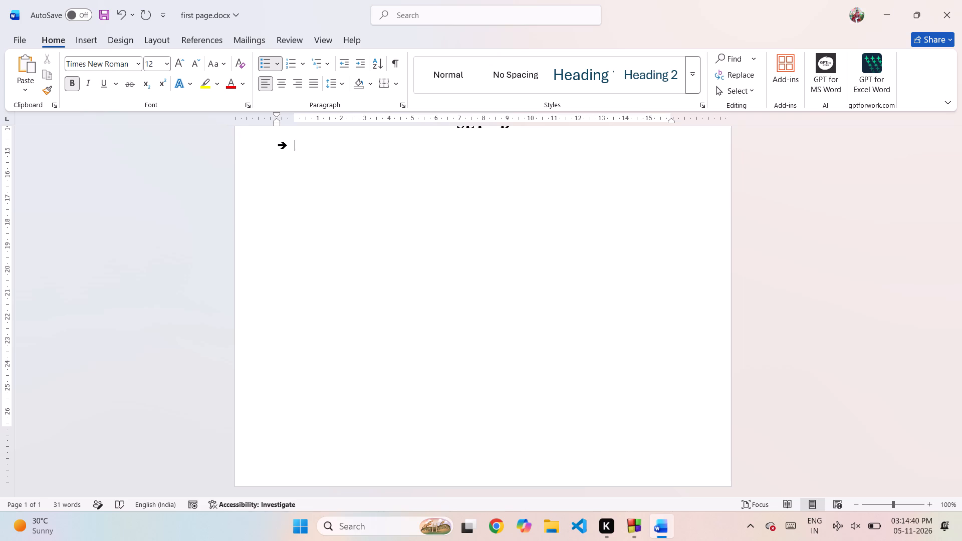
Replace the SET – B heading text with "Even Set".
{"action": "scroll", "coordinate": [315, 177], "scroll_direction": "up", "scroll_amount": 1}
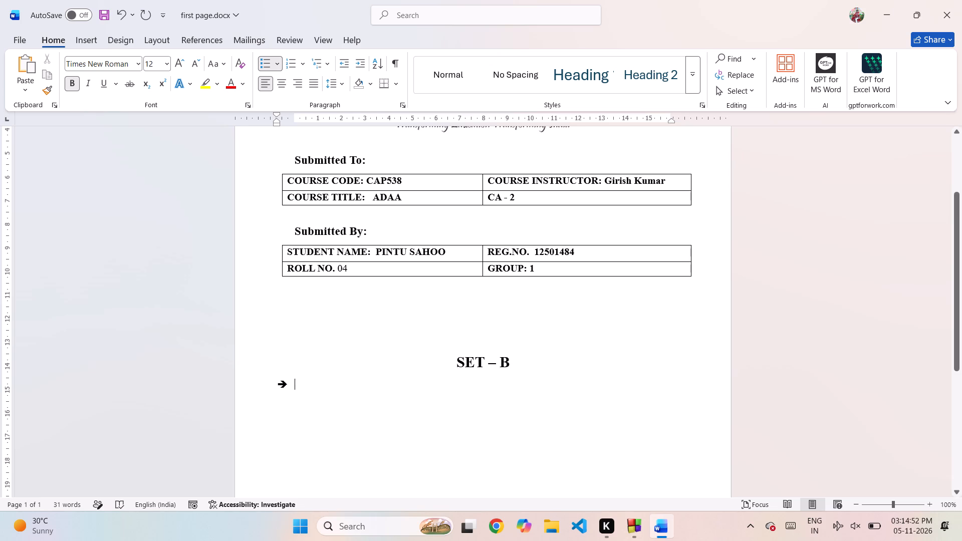
{"action": "left_click", "coordinate": [518, 358]}
{"action": "key", "text": "BackSpace"}
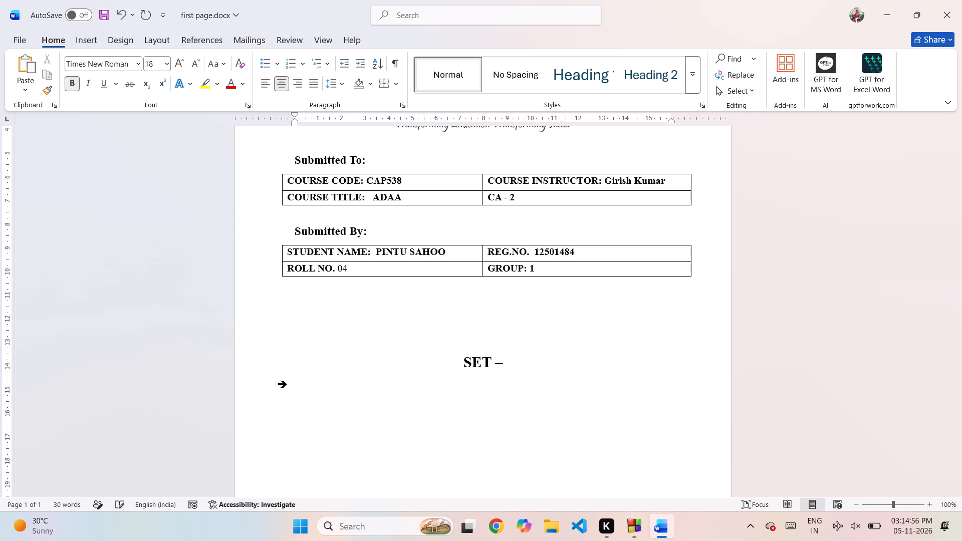
{"action": "key", "text": "BackSpace"}
{"action": "key", "text": "BackSpace"}
{"action": "key", "text": "BackSpace"}
{"action": "key", "text": "BackSpace"}
{"action": "key", "text": "BackSpace"}
{"action": "key", "text": "BackSpace"}
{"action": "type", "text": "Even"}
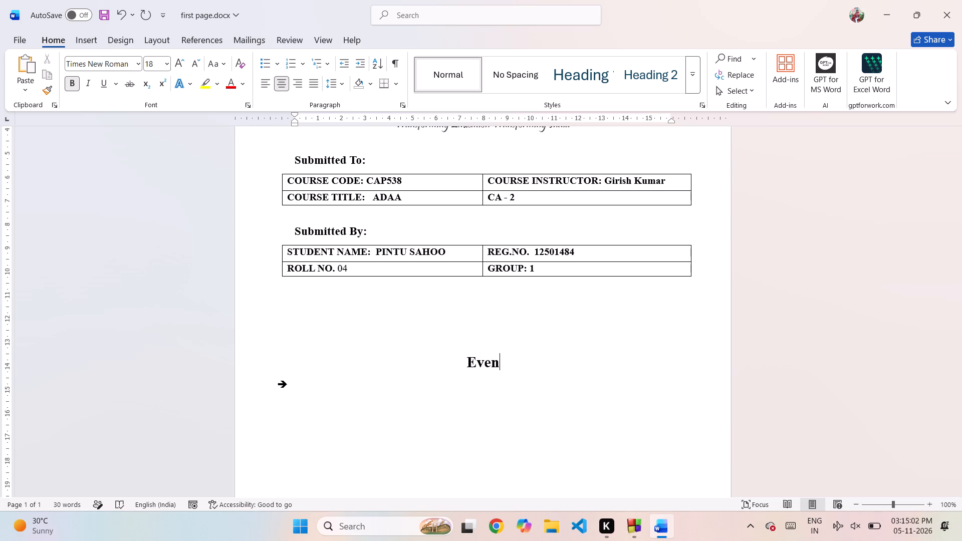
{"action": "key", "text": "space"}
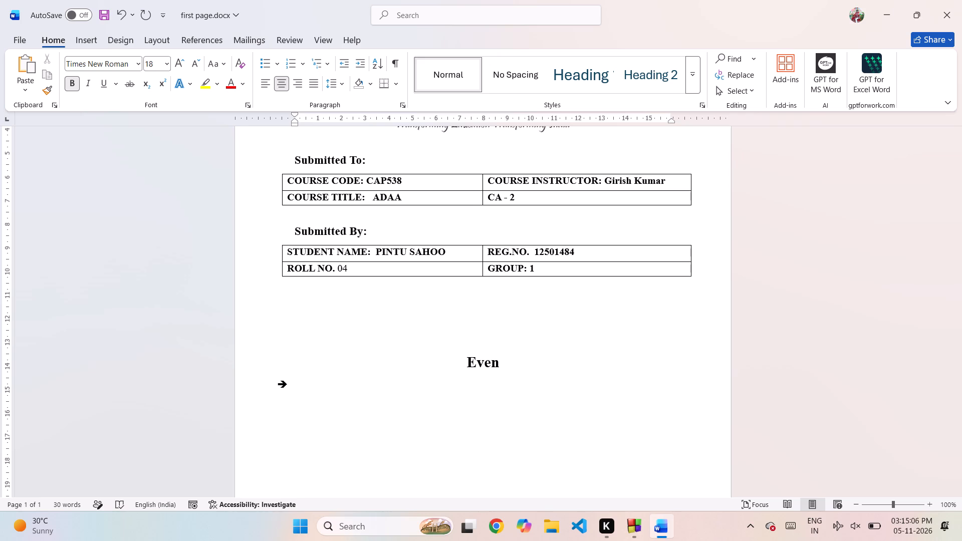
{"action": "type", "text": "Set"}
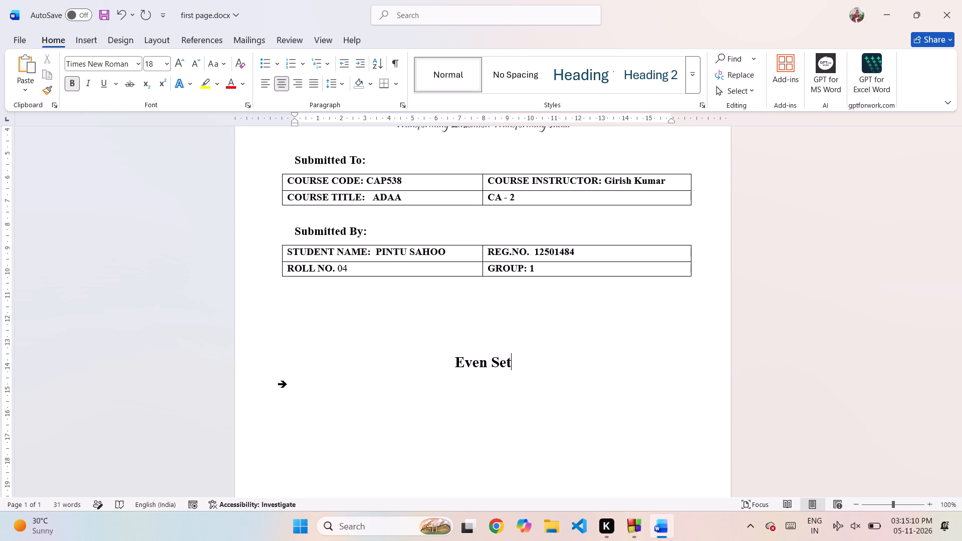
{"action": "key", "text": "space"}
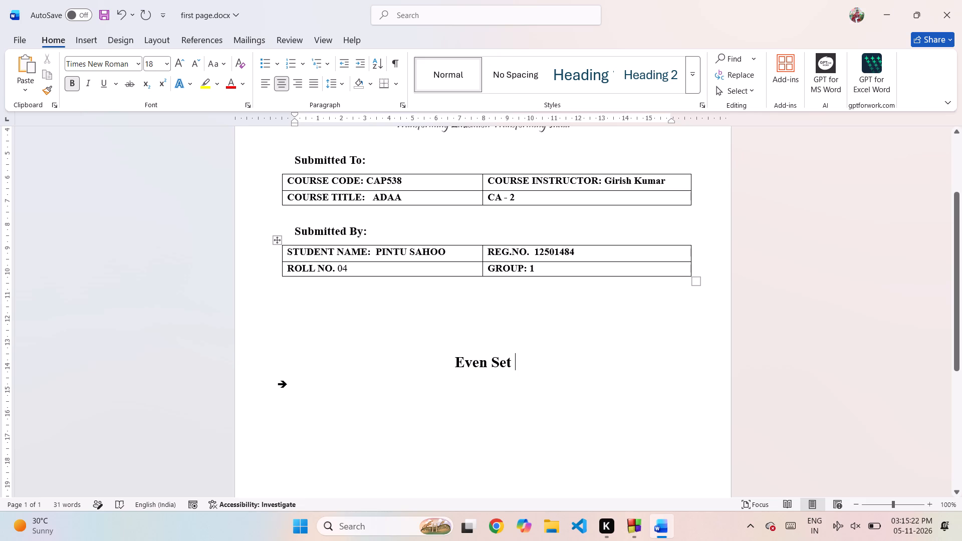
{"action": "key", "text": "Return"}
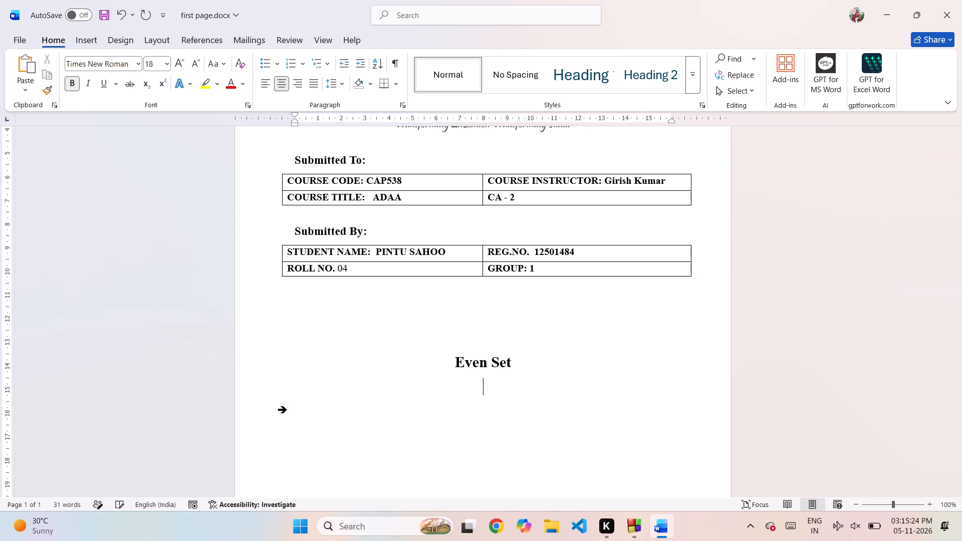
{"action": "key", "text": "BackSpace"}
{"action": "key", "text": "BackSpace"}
Enter "Prims Algorithms" at the empty arrow bullet under the Even Set heading.
{"action": "left_click", "coordinate": [334, 395]}
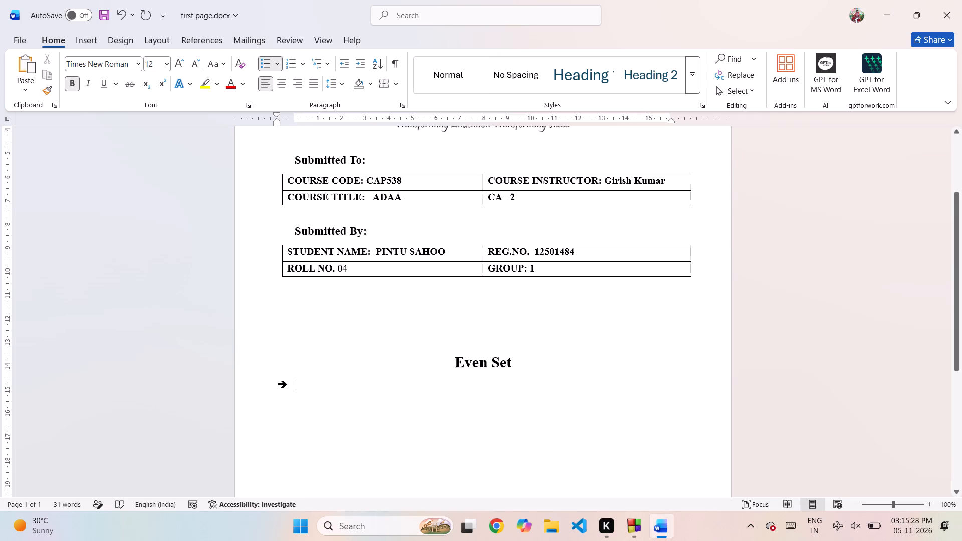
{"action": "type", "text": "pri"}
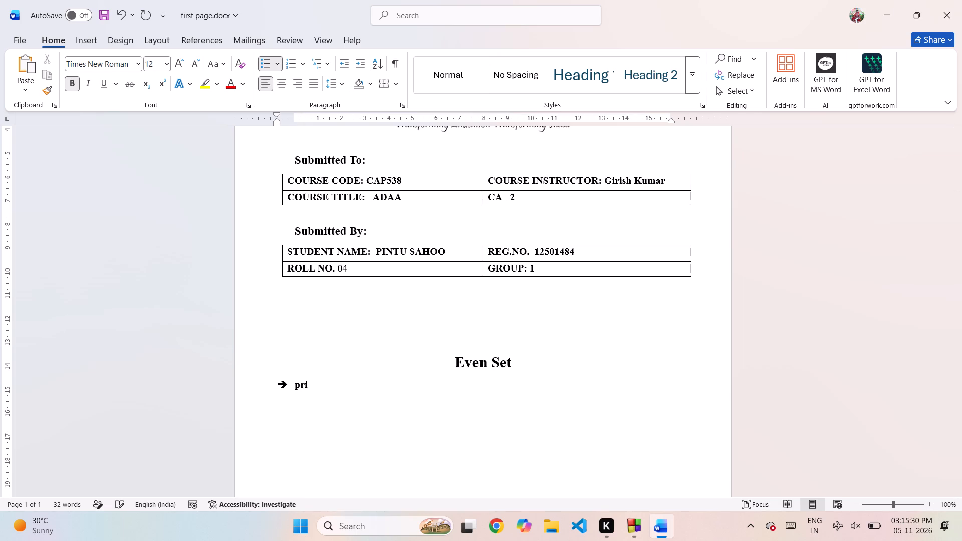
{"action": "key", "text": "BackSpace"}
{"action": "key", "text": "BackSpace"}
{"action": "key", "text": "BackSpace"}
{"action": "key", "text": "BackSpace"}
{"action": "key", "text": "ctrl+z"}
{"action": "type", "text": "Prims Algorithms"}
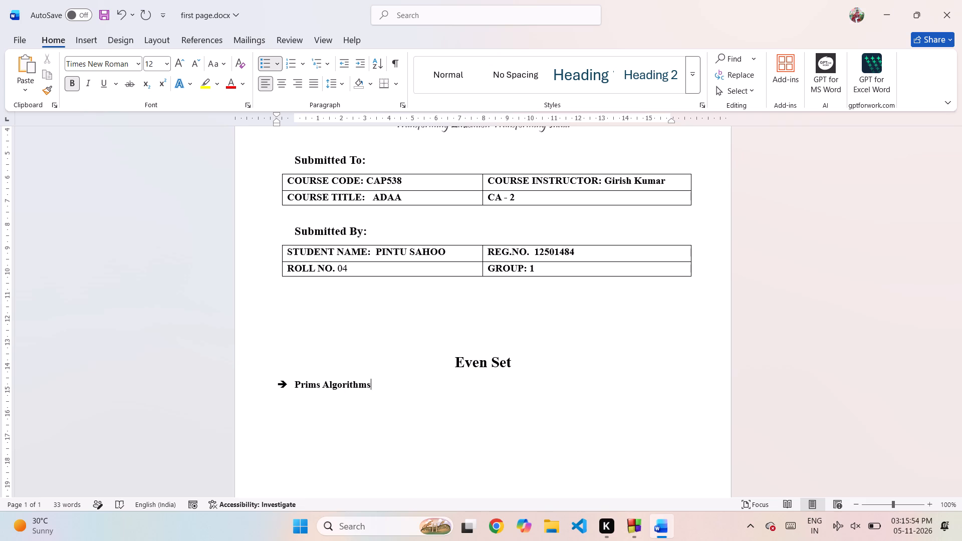
Add unbulleted blank lines after the Prims Algorithms bullet and insert a page break to start a second page.
{"action": "scroll", "coordinate": [435, 423], "scroll_direction": "down", "scroll_amount": 1}
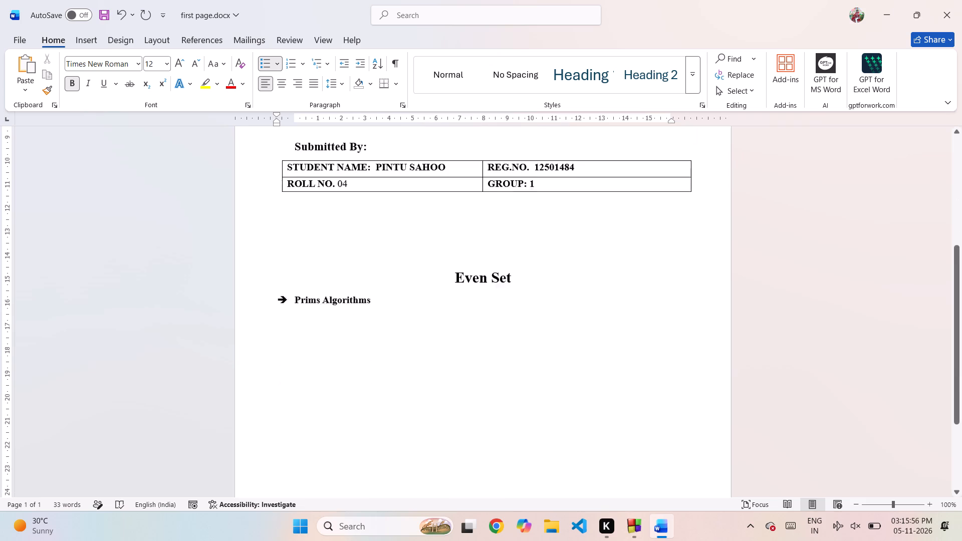
{"action": "scroll", "coordinate": [435, 423], "scroll_direction": "down", "scroll_amount": 1}
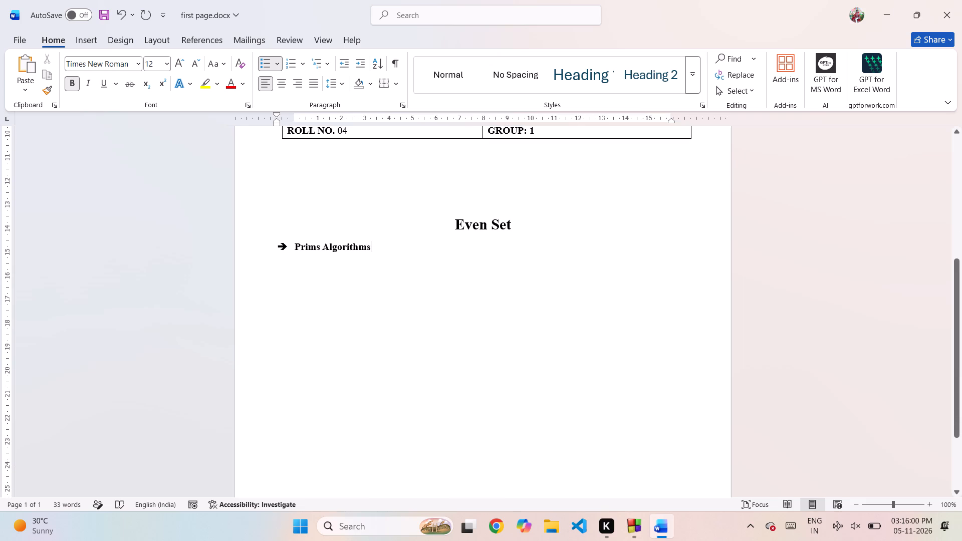
{"action": "left_click", "coordinate": [404, 249]}
{"action": "key", "text": "Return"}
{"action": "key", "text": "BackSpace"}
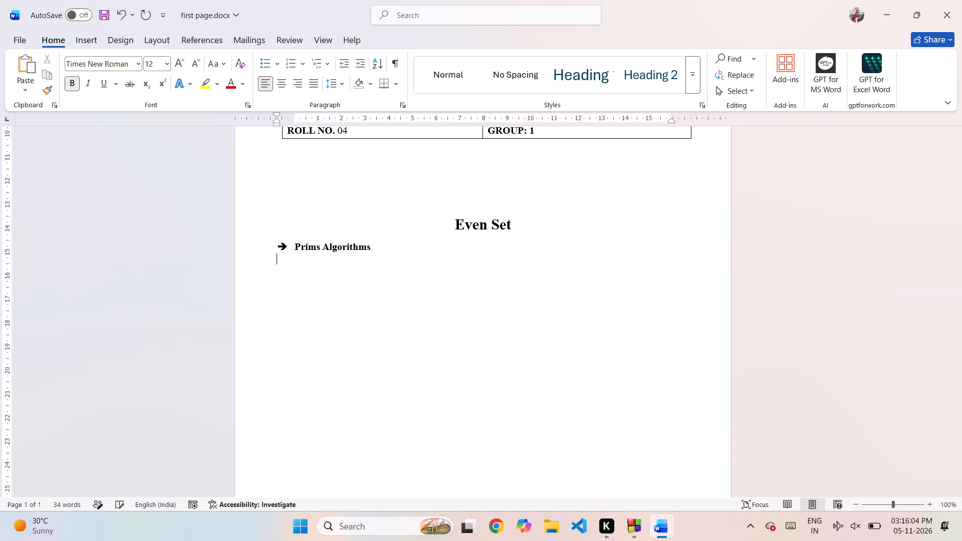
{"action": "key", "text": "Return"}
{"action": "key", "text": "Return"}
{"action": "scroll", "coordinate": [404, 249], "scroll_direction": "down", "scroll_amount": 5}
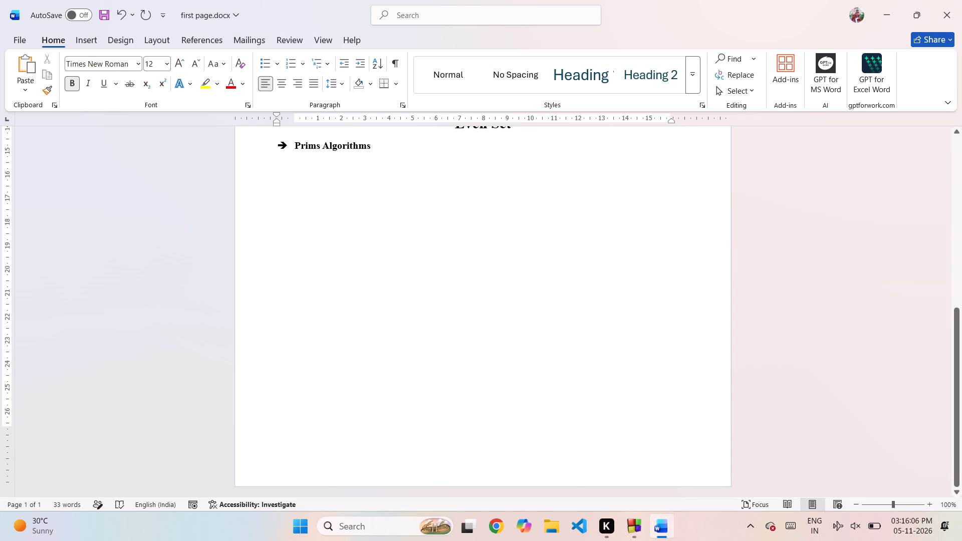
{"action": "scroll", "coordinate": [404, 249], "scroll_direction": "down", "scroll_amount": 2}
{"action": "key", "text": "ctrl+Return"}
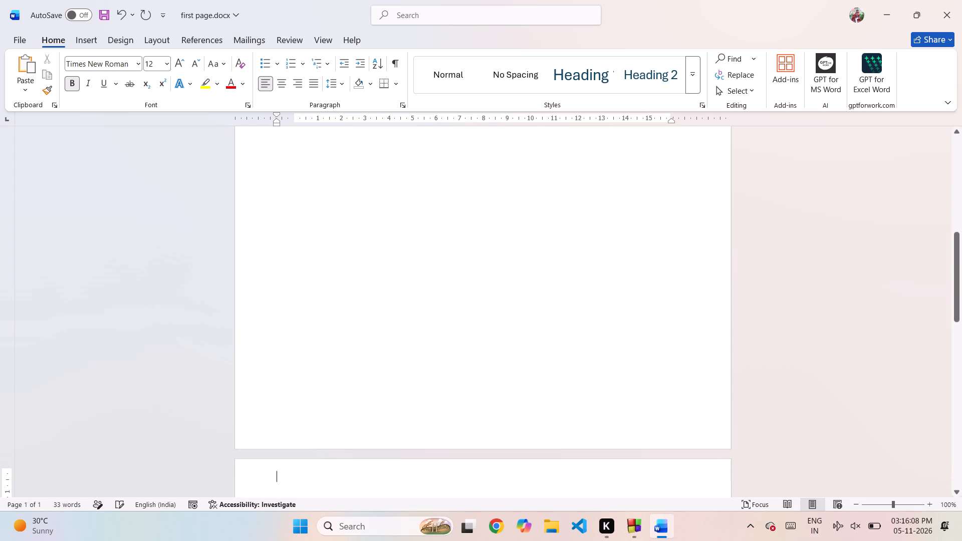
Enter the heading "Code" at the top of the second page.
{"action": "scroll", "coordinate": [484, 359], "scroll_direction": "down", "scroll_amount": 2}
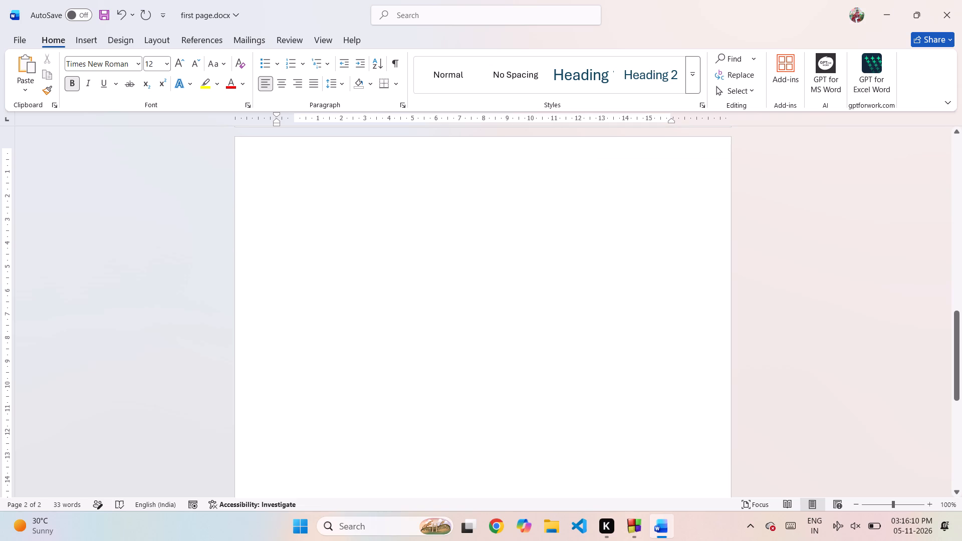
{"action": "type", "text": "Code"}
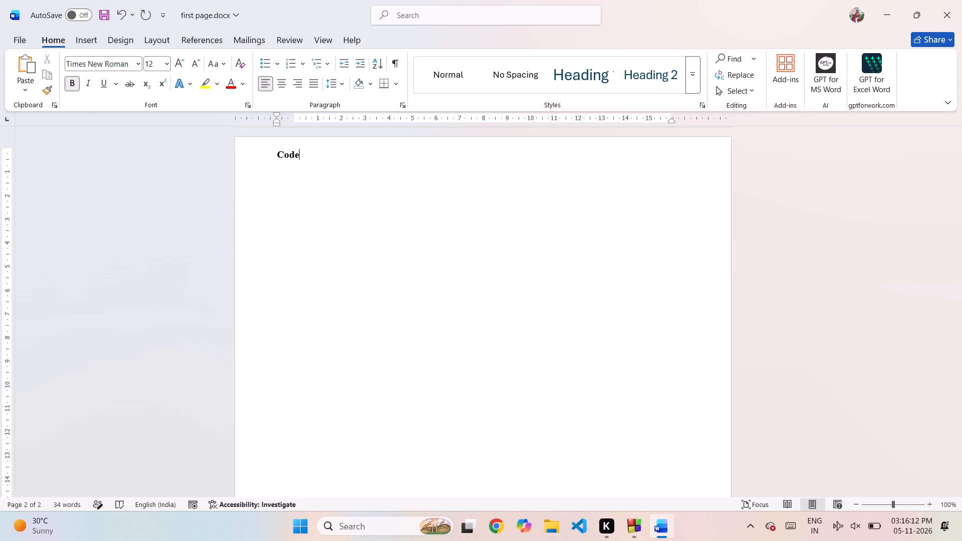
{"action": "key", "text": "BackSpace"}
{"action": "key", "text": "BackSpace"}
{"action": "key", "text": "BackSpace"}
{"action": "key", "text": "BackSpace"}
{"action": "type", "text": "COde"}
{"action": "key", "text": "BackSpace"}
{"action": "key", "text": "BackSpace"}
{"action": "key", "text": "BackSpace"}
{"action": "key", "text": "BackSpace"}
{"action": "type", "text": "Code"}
Enlarge the Code heading's font size to 20.
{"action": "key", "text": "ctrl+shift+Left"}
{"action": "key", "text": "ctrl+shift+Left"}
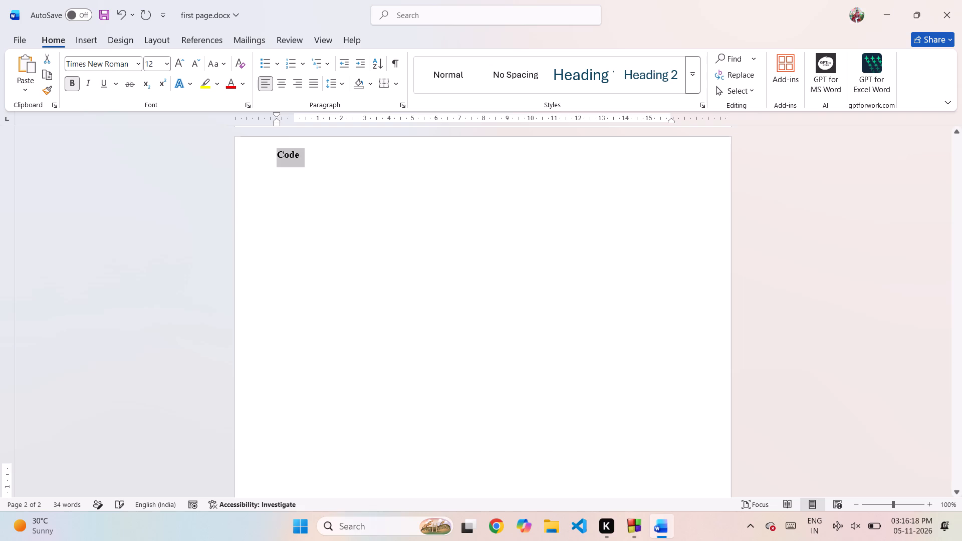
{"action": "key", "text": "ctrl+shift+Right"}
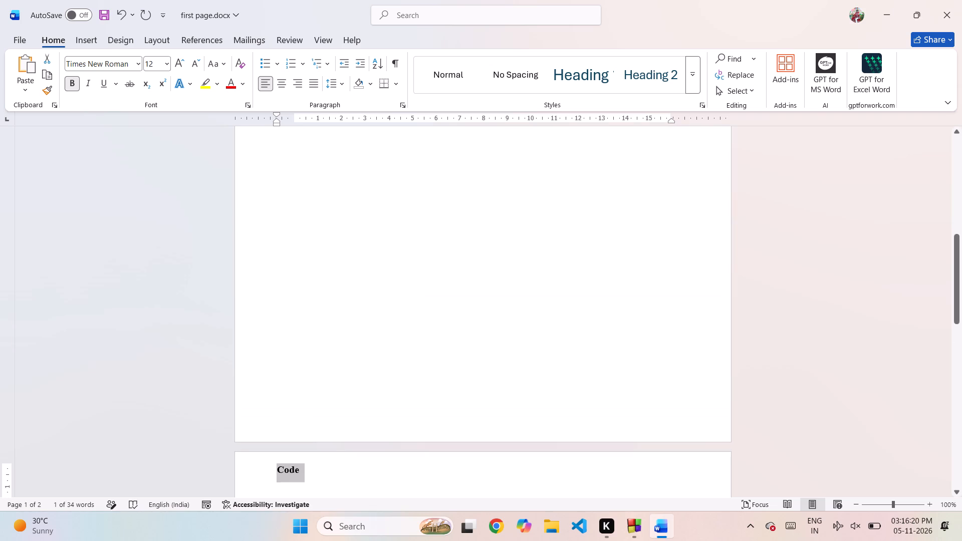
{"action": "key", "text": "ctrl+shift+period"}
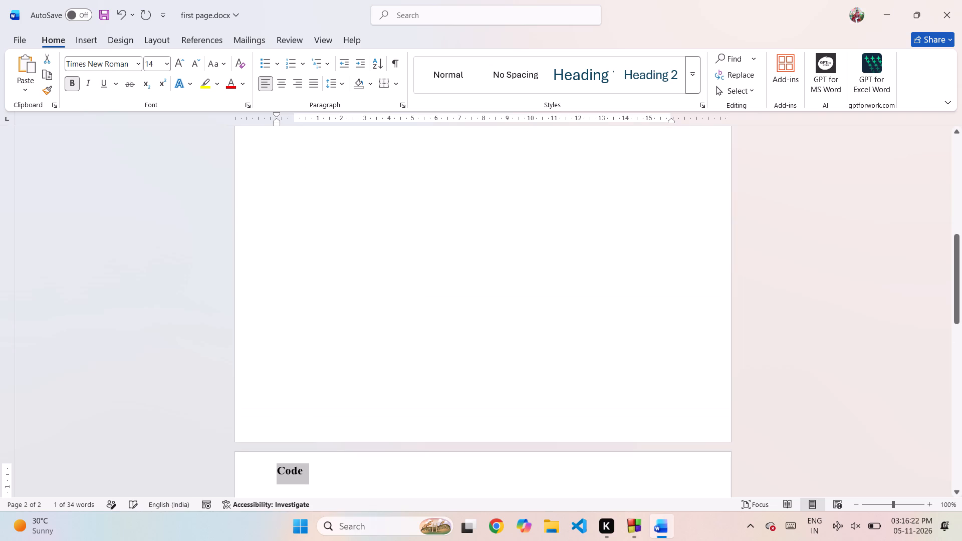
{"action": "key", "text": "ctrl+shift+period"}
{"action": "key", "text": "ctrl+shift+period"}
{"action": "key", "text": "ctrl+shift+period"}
{"action": "scroll", "coordinate": [398, 292], "scroll_direction": "down", "scroll_amount": 2}
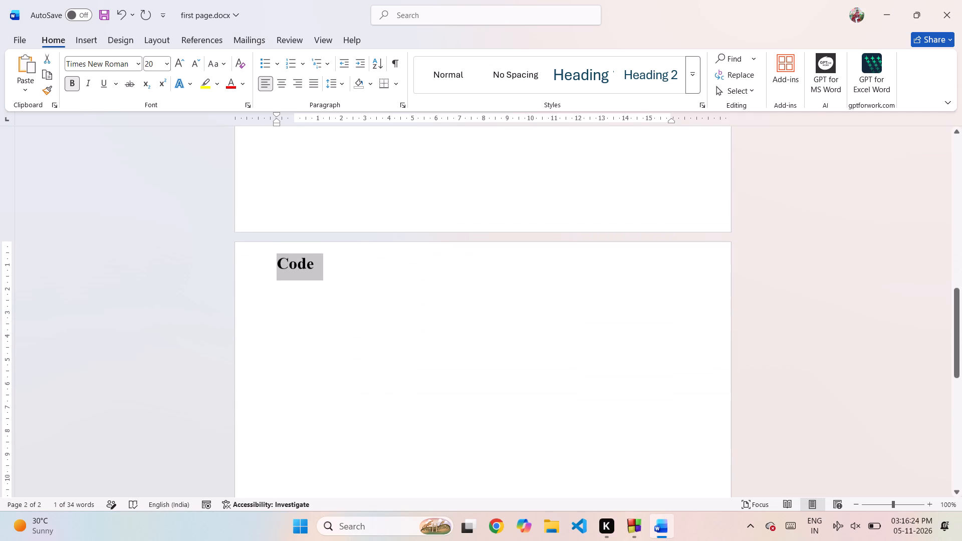
Add a new line with the symbol "</>" directly below the Code heading.
{"action": "left_click", "coordinate": [364, 263]}
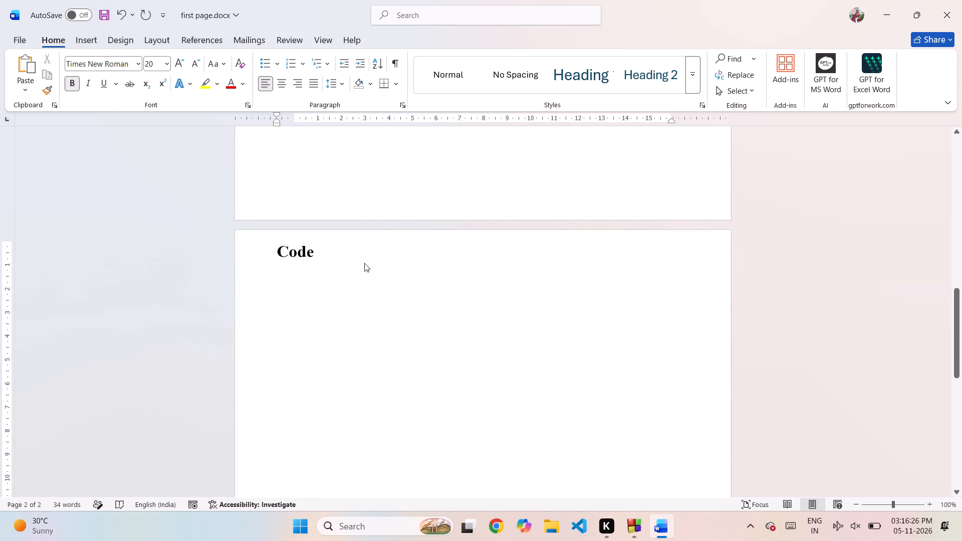
{"action": "key", "text": "Return"}
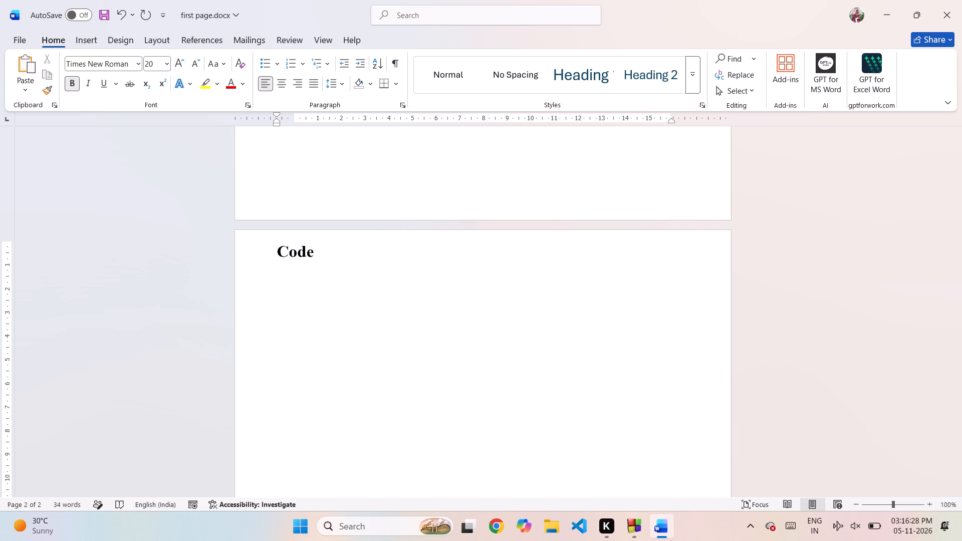
{"action": "key", "text": "shift+less"}
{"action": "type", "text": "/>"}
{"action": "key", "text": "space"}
Indent the </> symbol by inserting four spaces in front of it.
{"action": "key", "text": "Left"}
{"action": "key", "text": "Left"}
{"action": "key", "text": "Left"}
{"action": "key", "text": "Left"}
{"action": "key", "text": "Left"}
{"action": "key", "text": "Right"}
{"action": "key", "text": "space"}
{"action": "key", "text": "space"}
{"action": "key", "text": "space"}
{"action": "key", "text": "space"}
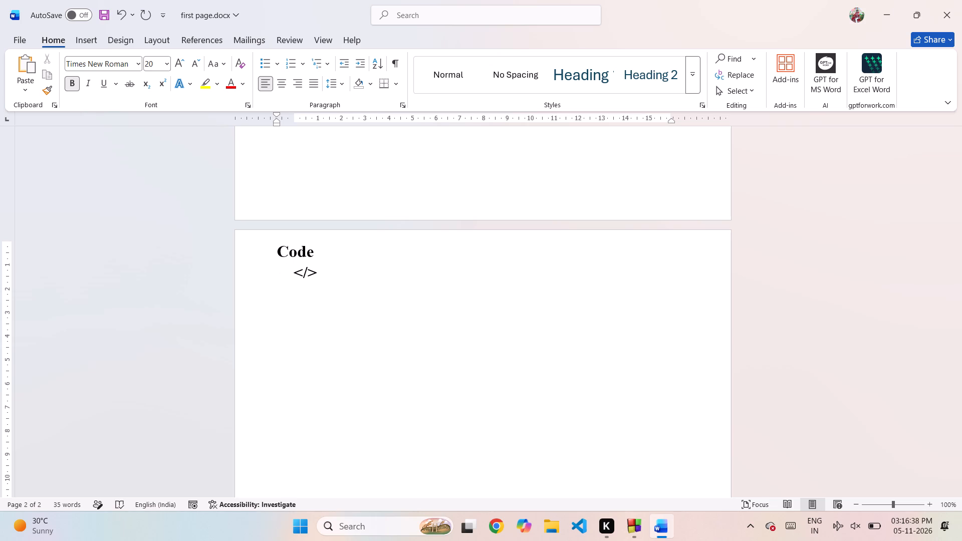
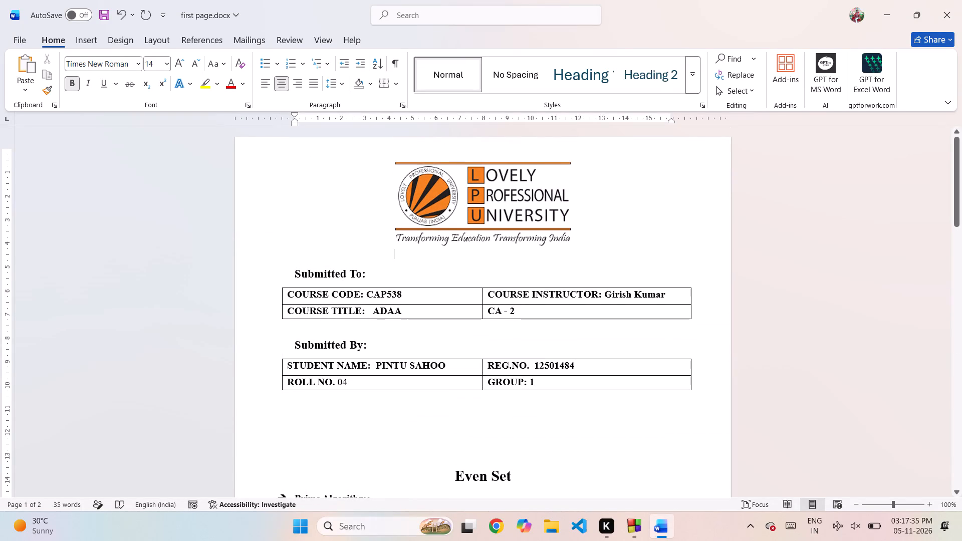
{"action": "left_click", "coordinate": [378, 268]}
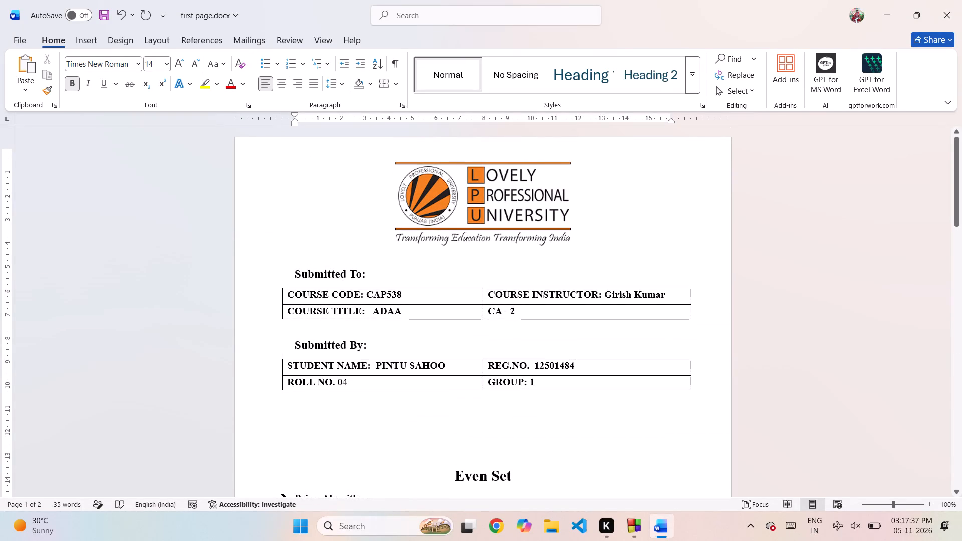
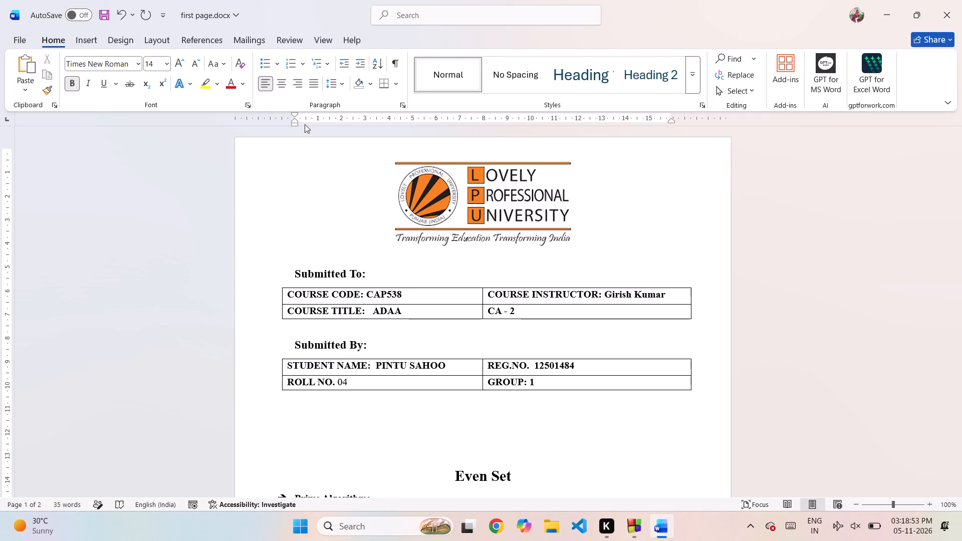
In Code::Blocks, replace the int min and int max lines in CA-2.cpp with the visited[y], total and edges++ update lines copied from test.cpp.
{"action": "key", "text": "alt+Tab"}
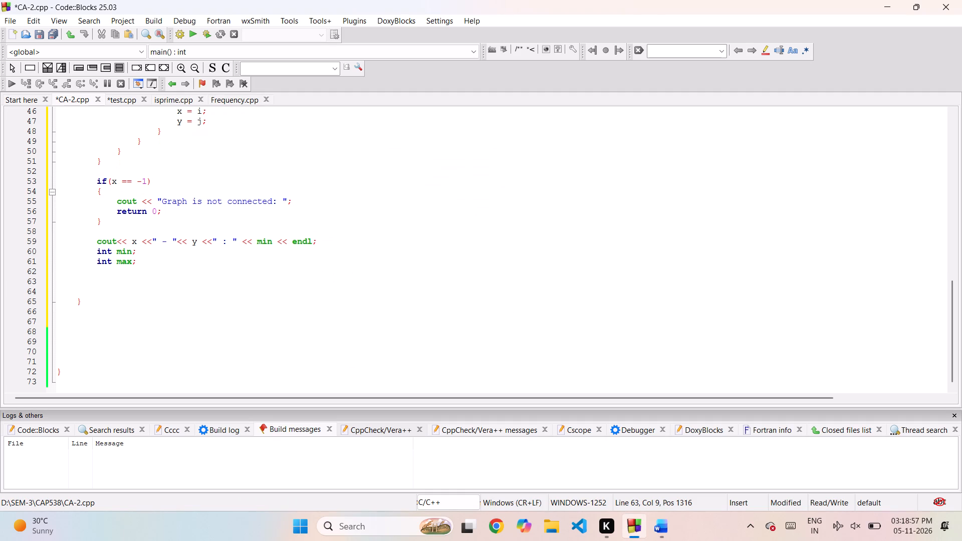
{"action": "left_click", "coordinate": [116, 102]}
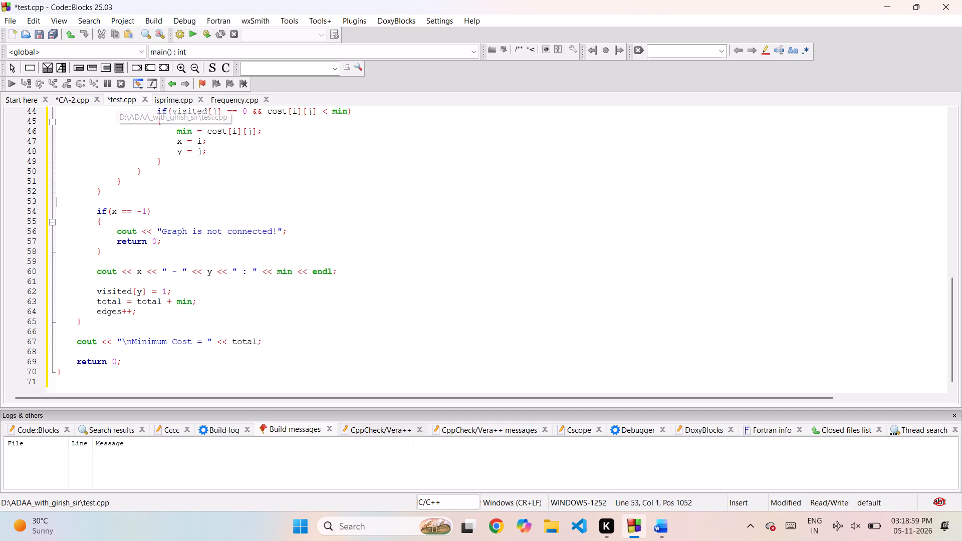
{"action": "scroll", "coordinate": [218, 237], "scroll_direction": "down", "scroll_amount": 1}
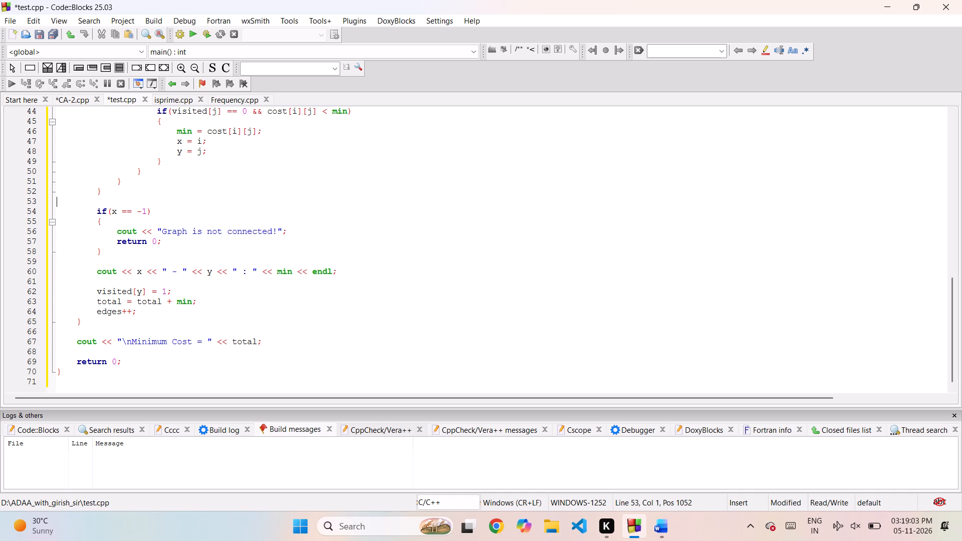
{"action": "left_click_drag", "start_coordinate": [139, 310], "coordinate": [96, 288]}
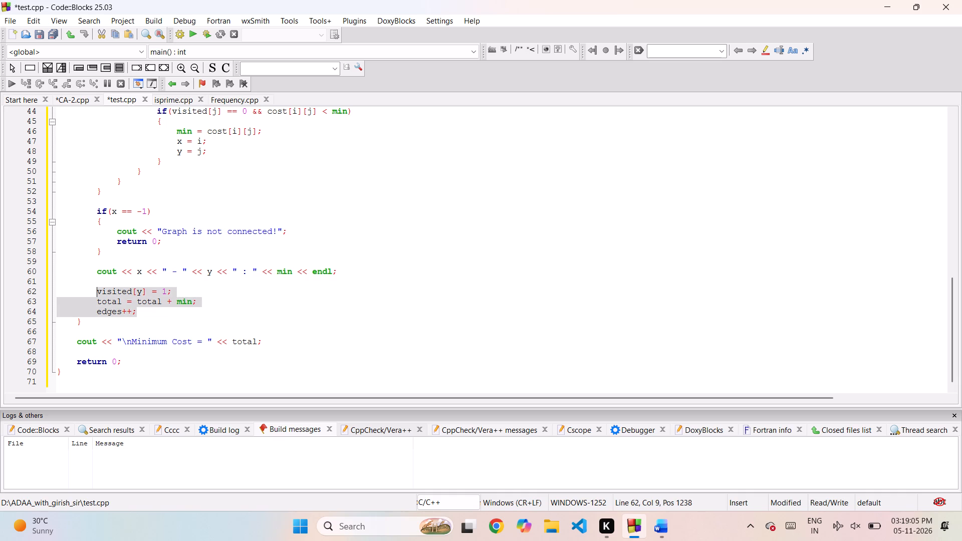
{"action": "key", "text": "ctrl+c"}
{"action": "left_click", "coordinate": [65, 99]}
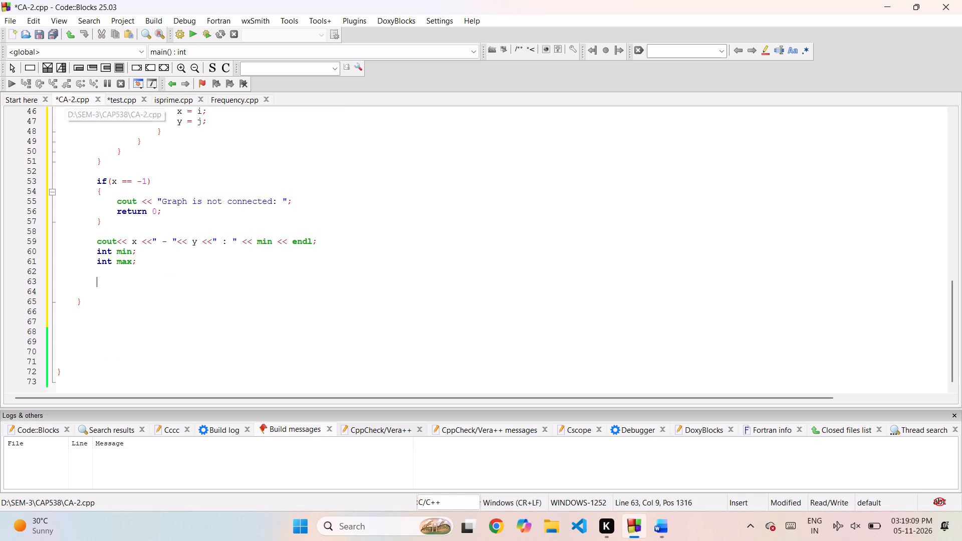
{"action": "left_click_drag", "start_coordinate": [140, 262], "coordinate": [97, 255]}
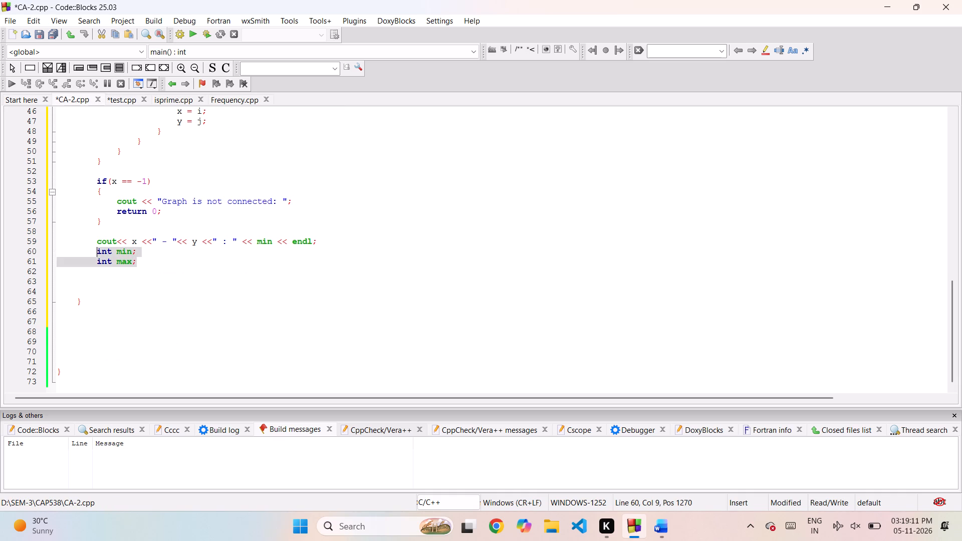
{"action": "key", "text": "BackSpace"}
{"action": "key", "text": "Return"}
{"action": "key", "text": "ctrl+v"}
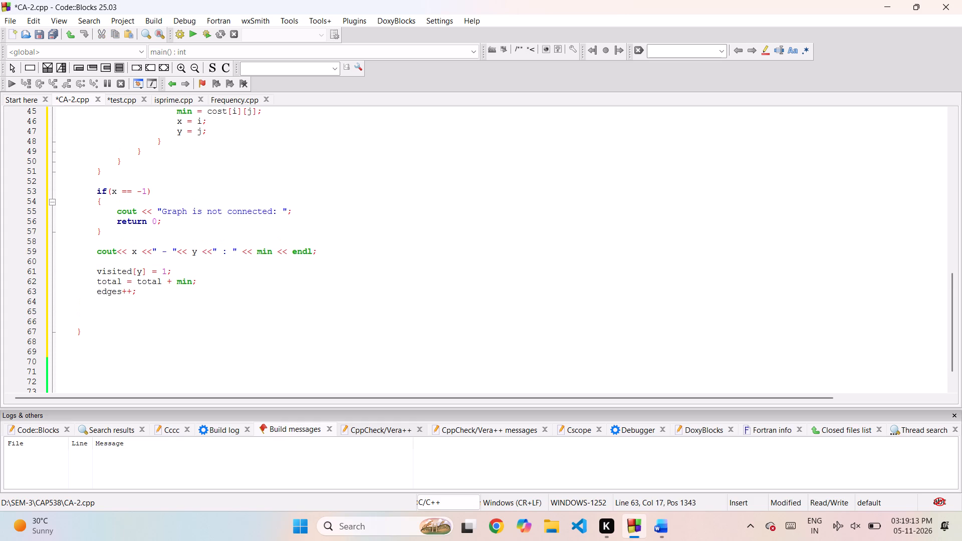
Compare with test.cpp and remove the surplus blank lines between edges++; and the loop's closing brace in CA-2.cpp.
{"action": "left_click", "coordinate": [123, 104]}
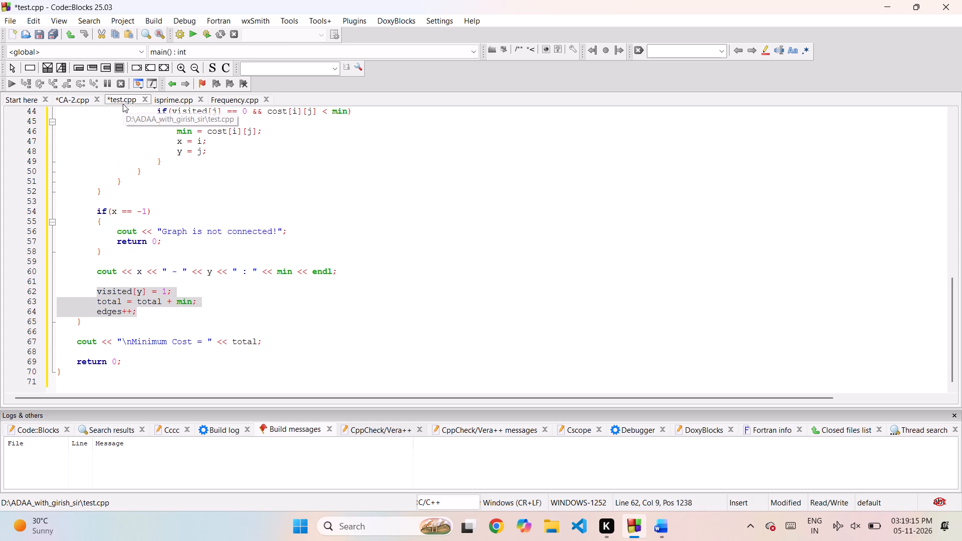
{"action": "left_click", "coordinate": [70, 98]}
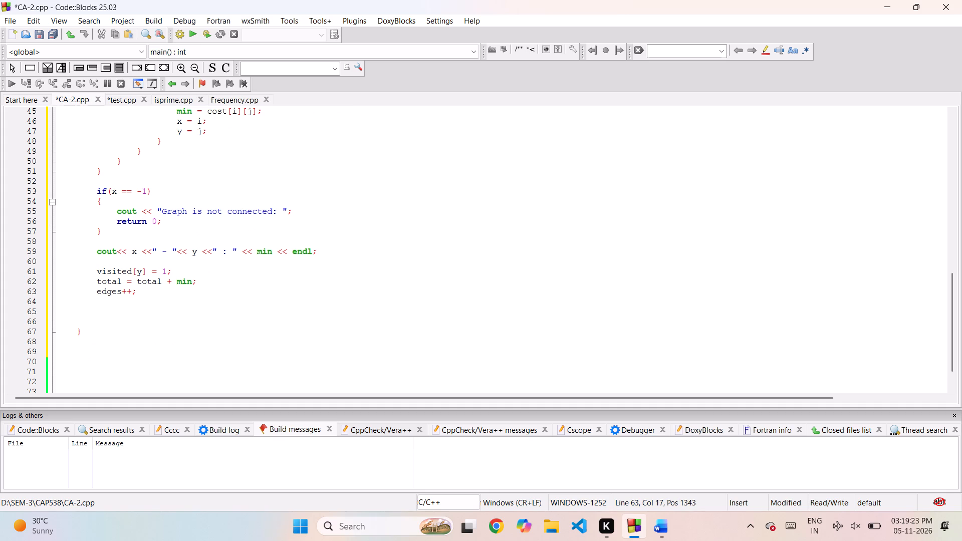
{"action": "left_click", "coordinate": [121, 97]}
{"action": "left_click", "coordinate": [94, 325]}
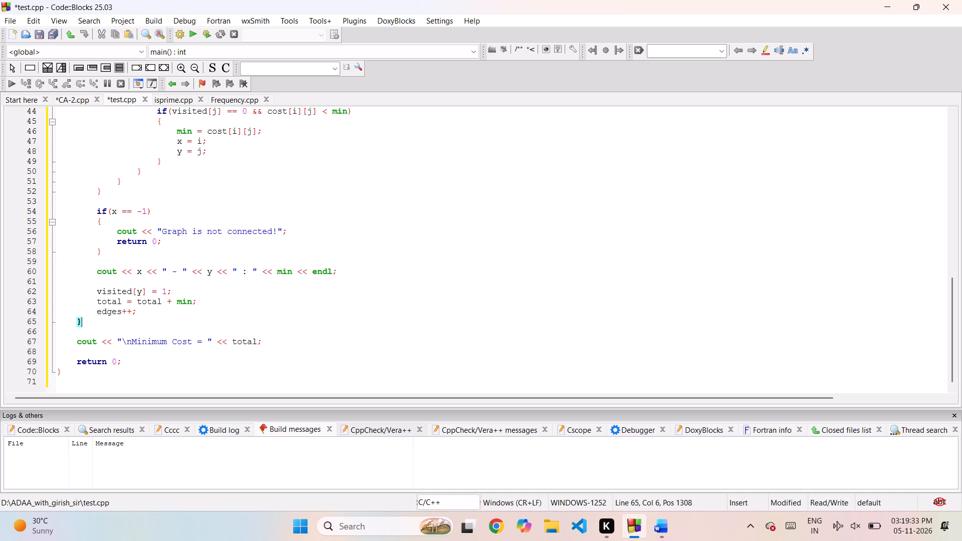
{"action": "left_click", "coordinate": [78, 92]}
{"action": "scroll", "coordinate": [129, 270], "scroll_direction": "down", "scroll_amount": 2}
{"action": "scroll", "coordinate": [124, 351], "scroll_direction": "down", "scroll_amount": 1}
{"action": "left_click", "coordinate": [76, 99]}
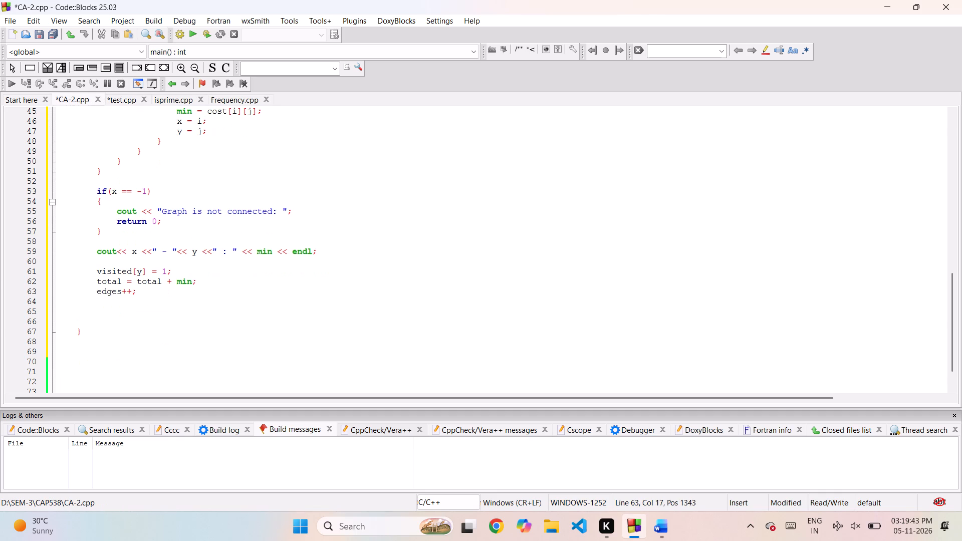
{"action": "left_click", "coordinate": [76, 331]}
{"action": "key", "text": "BackSpace"}
{"action": "key", "text": "BackSpace"}
{"action": "key", "text": "BackSpace"}
{"action": "key", "text": "BackSpace"}
{"action": "key", "text": "BackSpace"}
{"action": "key", "text": "BackSpace"}
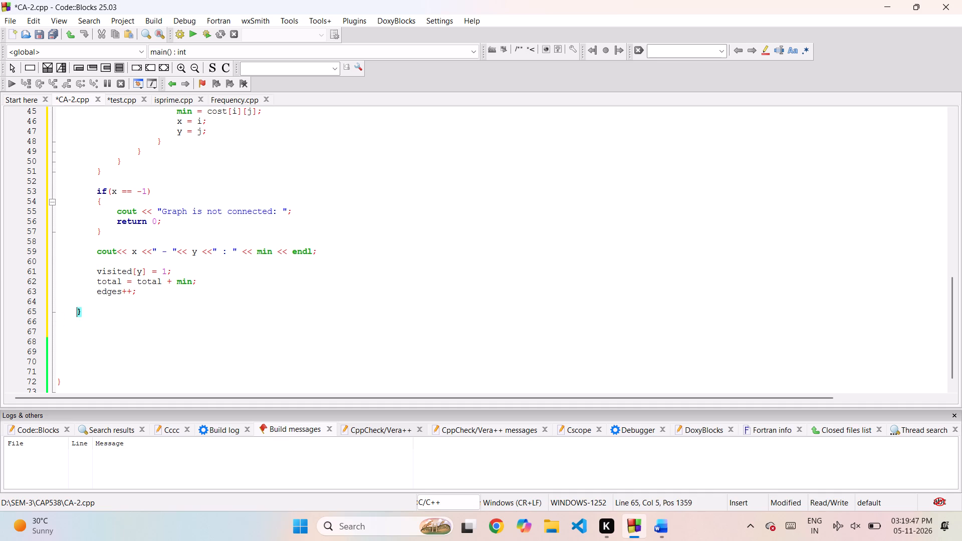
Below the loop's closing brace in CA-2.cpp, start a cout statement with the string "\nMinimum Cost = ".
{"action": "left_click", "coordinate": [93, 317]}
{"action": "key", "text": "Return"}
{"action": "type", "text": "cout"}
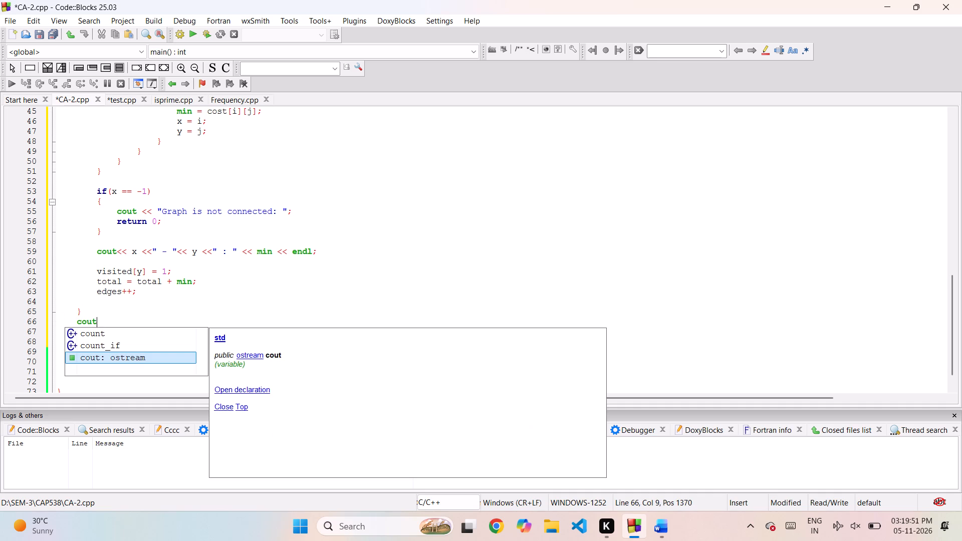
{"action": "type", "text": "<<"}
{"action": "key", "text": "shift+quotedbl"}
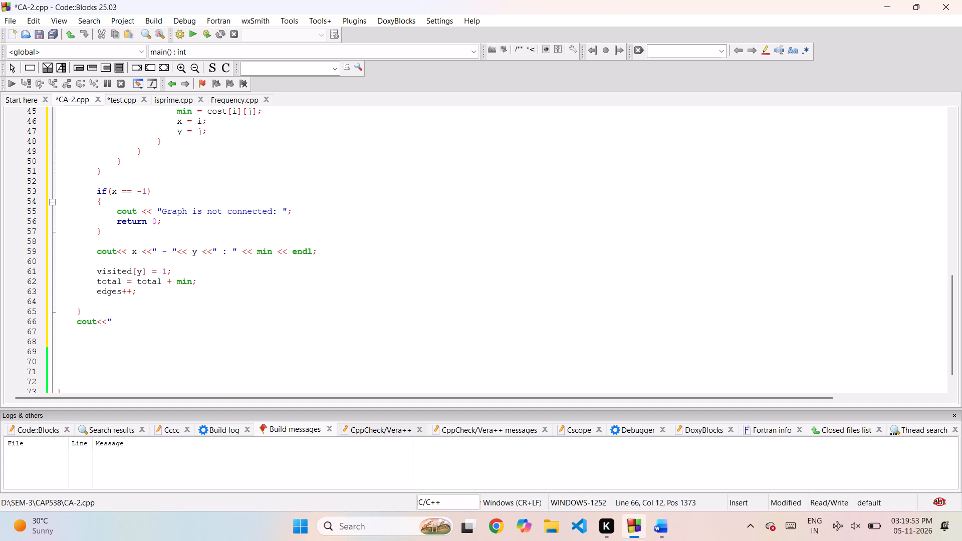
{"action": "key", "text": "shift+quotedbl"}
{"action": "left_click", "coordinate": [122, 101]}
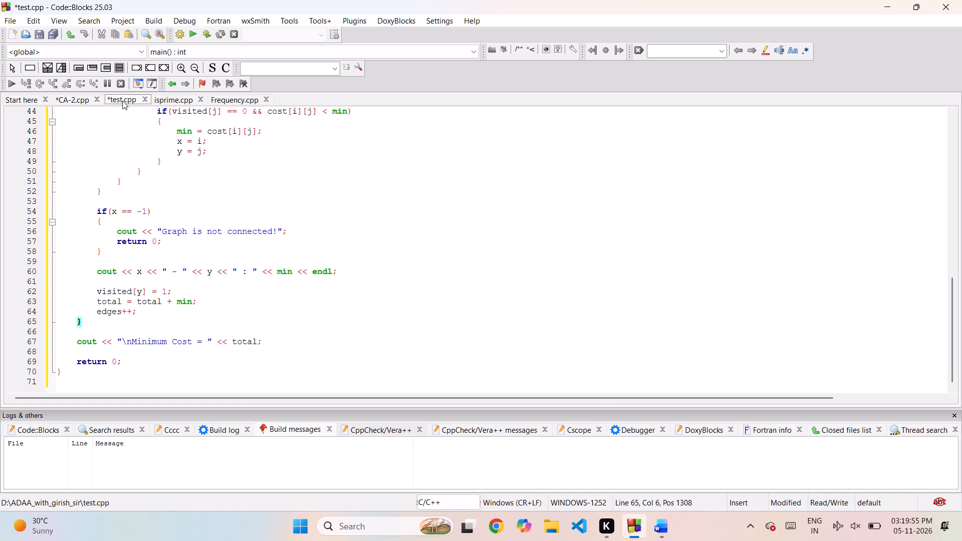
{"action": "left_click", "coordinate": [82, 98]}
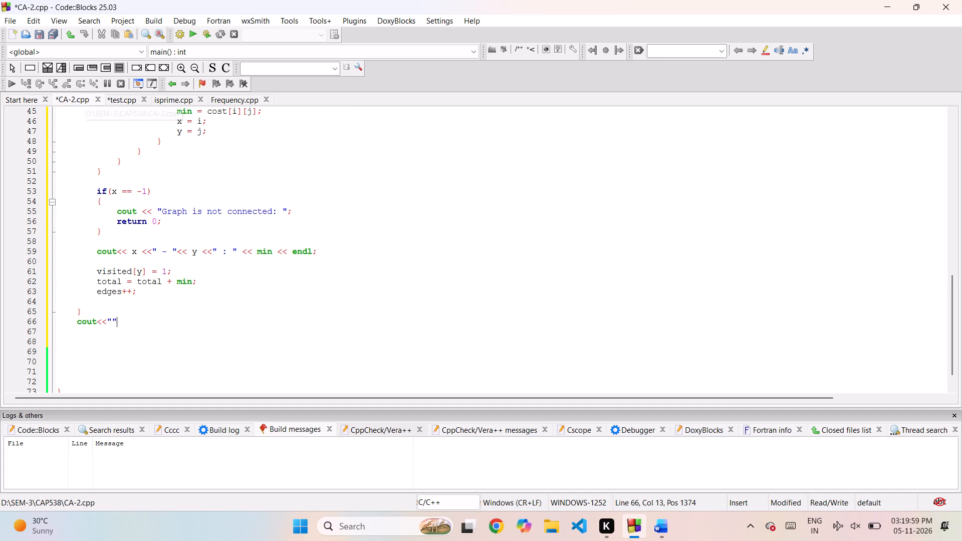
{"action": "left_click", "coordinate": [112, 323]}
{"action": "key", "text": "backslash"}
{"action": "key", "text": "n"}
{"action": "type", "text": "Minimun"}
{"action": "key", "text": "BackSpace"}
{"action": "key", "text": "m"}
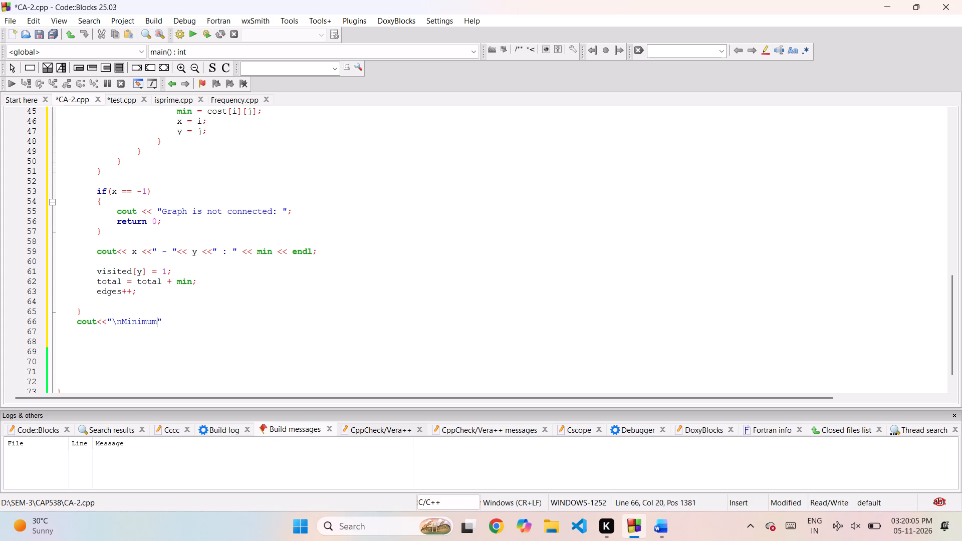
{"action": "left_click", "coordinate": [117, 105]}
{"action": "left_click", "coordinate": [117, 99]}
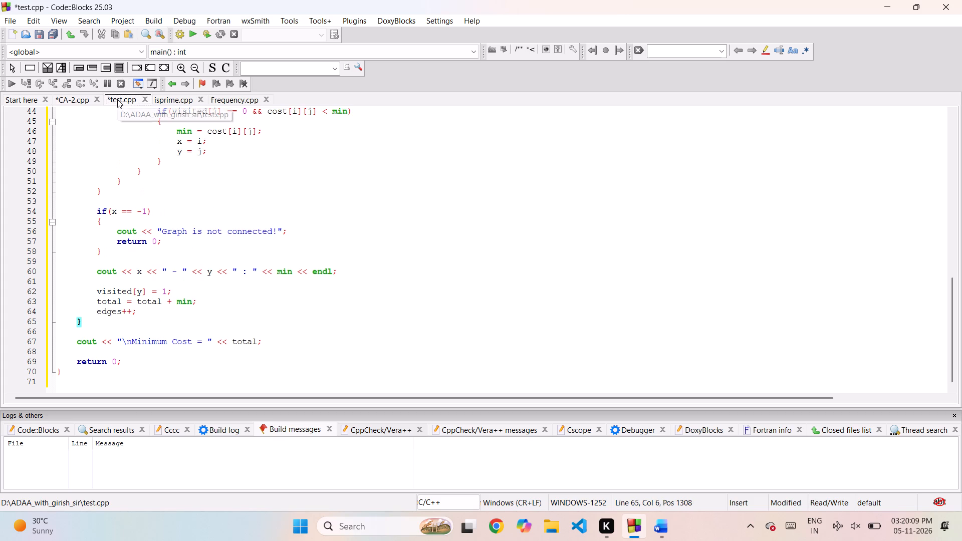
{"action": "left_click", "coordinate": [80, 95]}
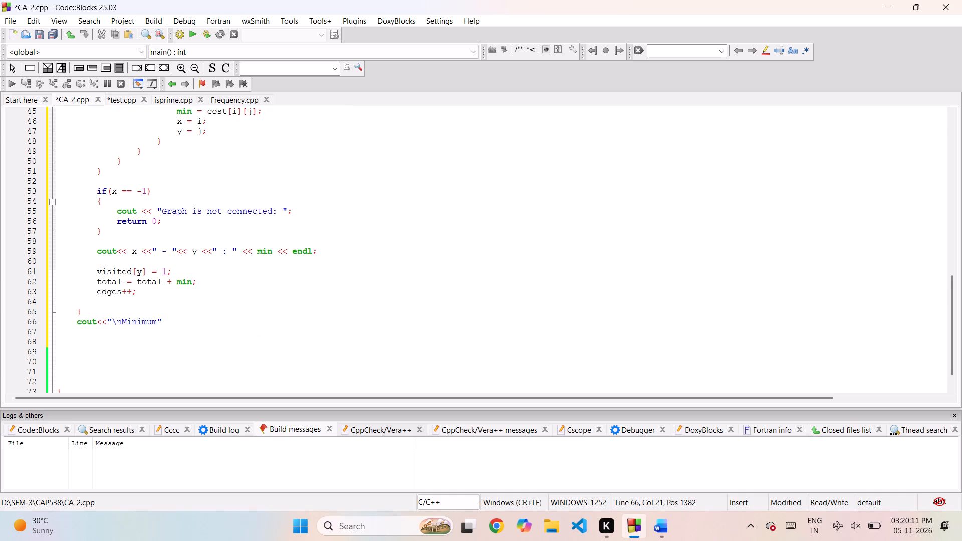
{"action": "key", "text": "space"}
{"action": "type", "text": "Cost"}
{"action": "key", "text": "space"}
{"action": "type", "text": "="}
{"action": "key", "text": "space"}
Complete the Minimum Cost statement by outputting total after the string and ending it with a semicolon, as in test.cpp.
{"action": "left_click", "coordinate": [117, 101]}
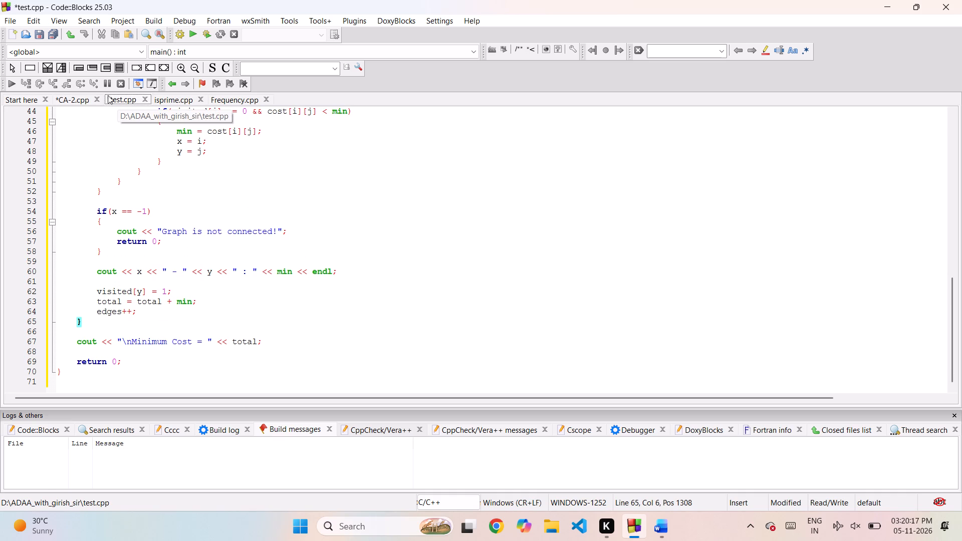
{"action": "left_click", "coordinate": [79, 99]}
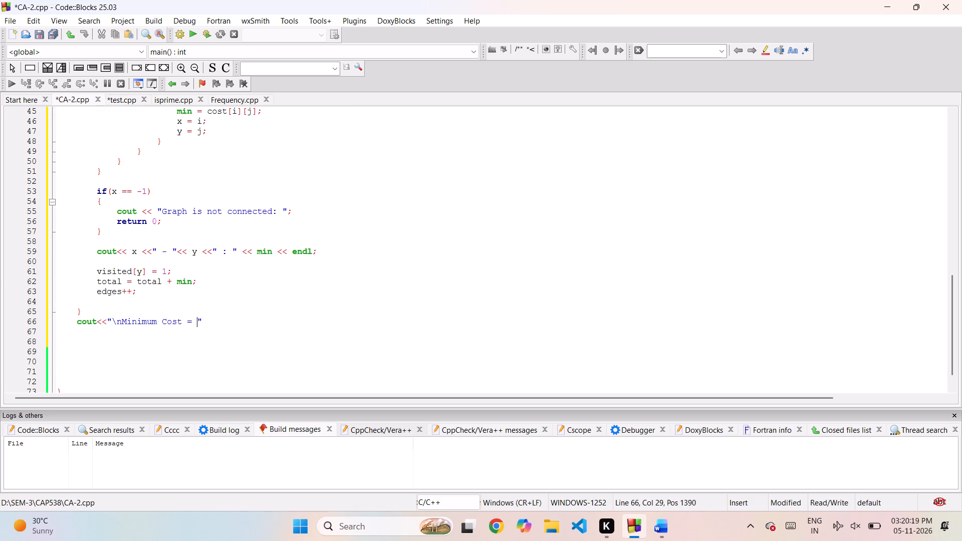
{"action": "key", "text": "Right"}
{"action": "key", "text": "space"}
{"action": "type", "text": "<<total"}
{"action": "key", "text": "semicolon"}
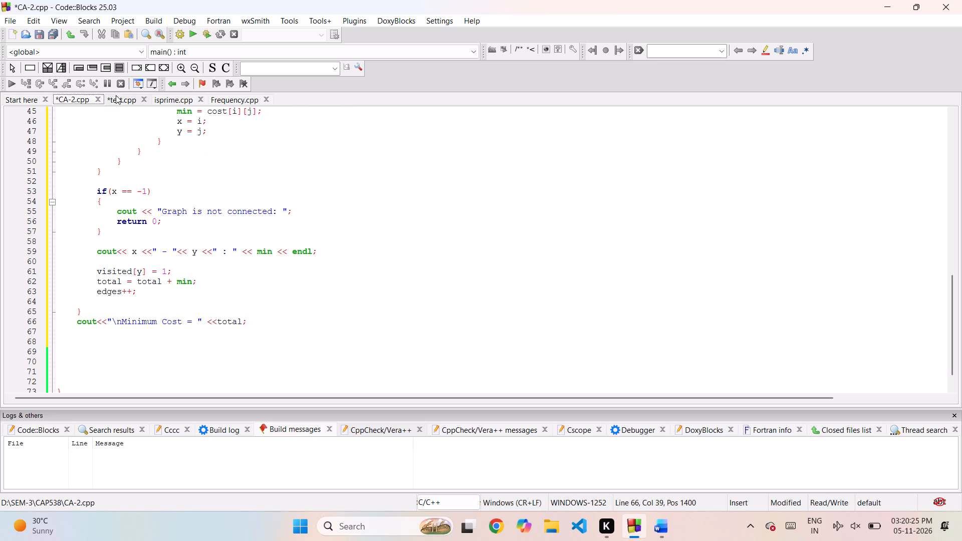
Add return 0; on a new line below the Minimum Cost output in CA-2.cpp, following test.cpp.
{"action": "left_click", "coordinate": [117, 98]}
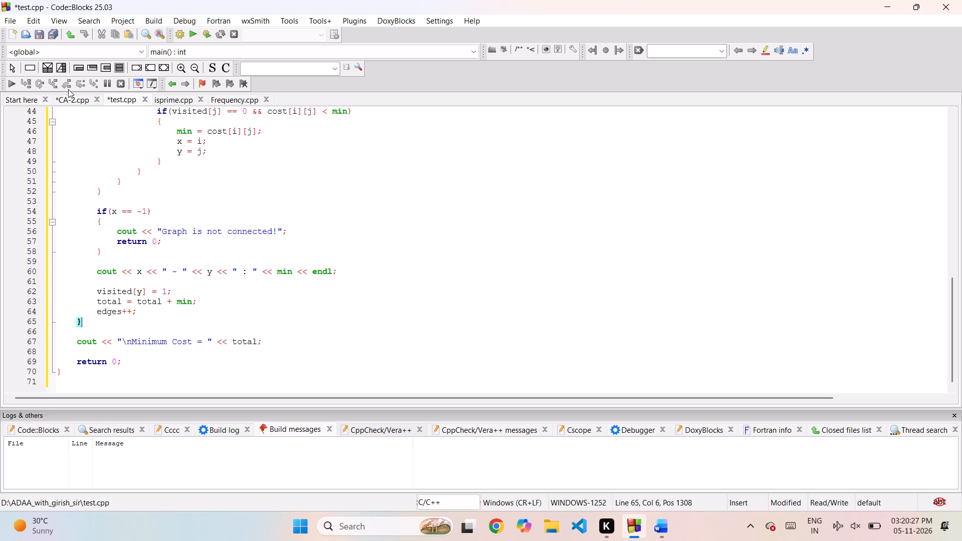
{"action": "left_click", "coordinate": [69, 100]}
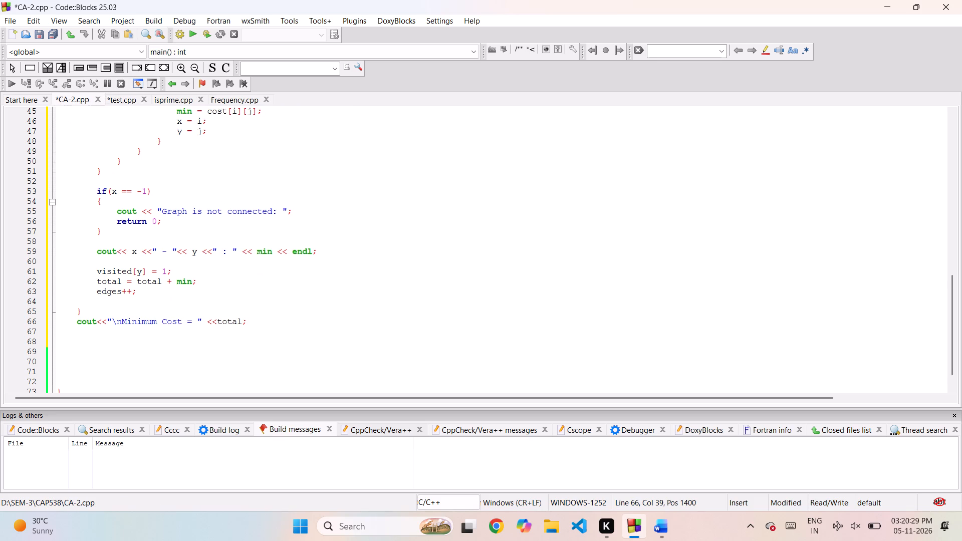
{"action": "key", "text": "Return"}
{"action": "type", "text": "return 0"}
{"action": "key", "text": "semicolon"}
Remove the surplus blank lines between return 0; and main's closing brace in CA-2.cpp, leaving one blank line.
{"action": "scroll", "coordinate": [301, 363], "scroll_direction": "down", "scroll_amount": 1}
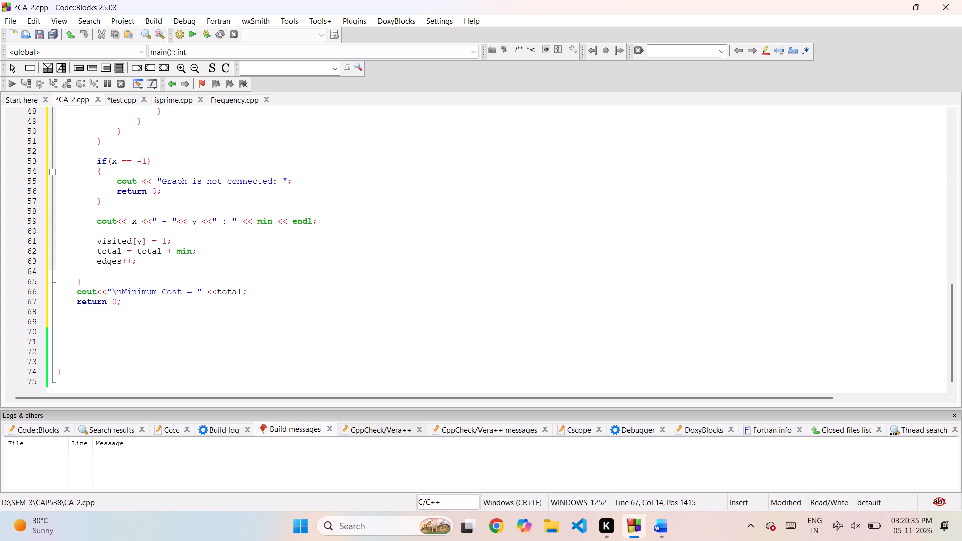
{"action": "left_click", "coordinate": [58, 369]}
{"action": "key", "text": "BackSpace"}
{"action": "key", "text": "BackSpace"}
{"action": "key", "text": "BackSpace"}
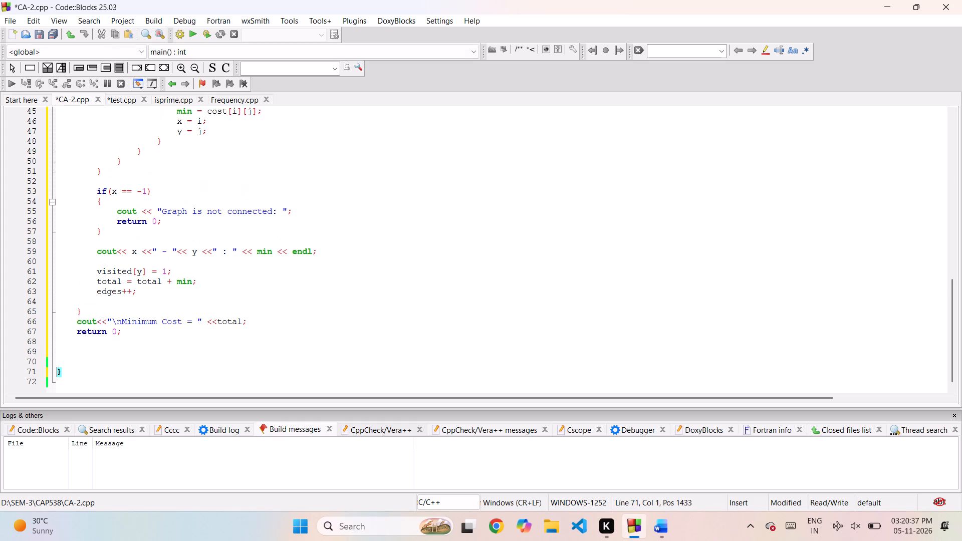
{"action": "key", "text": "BackSpace"}
{"action": "key", "text": "BackSpace"}
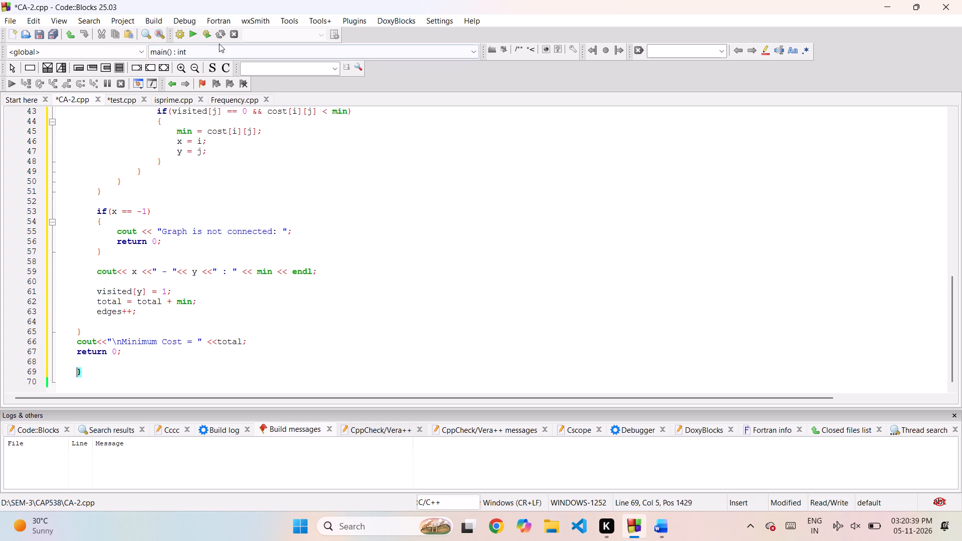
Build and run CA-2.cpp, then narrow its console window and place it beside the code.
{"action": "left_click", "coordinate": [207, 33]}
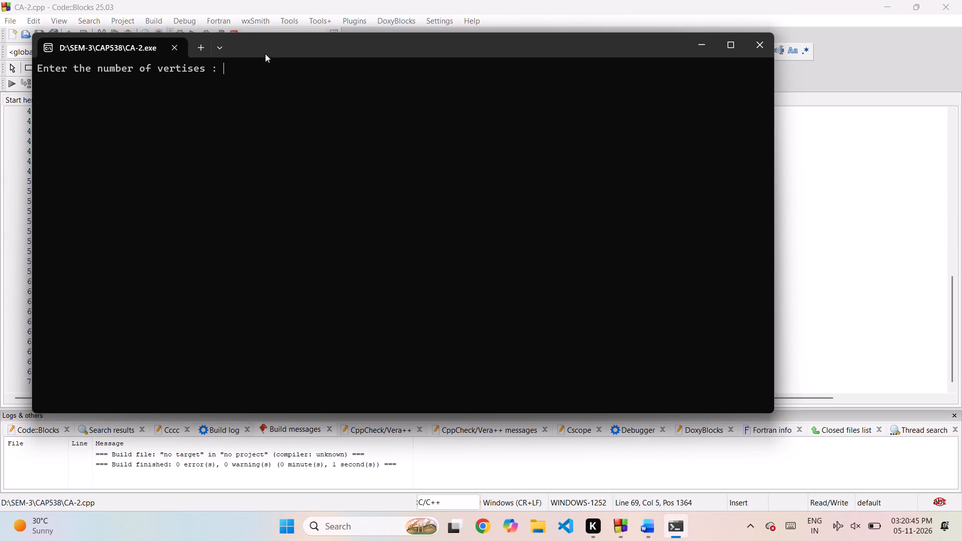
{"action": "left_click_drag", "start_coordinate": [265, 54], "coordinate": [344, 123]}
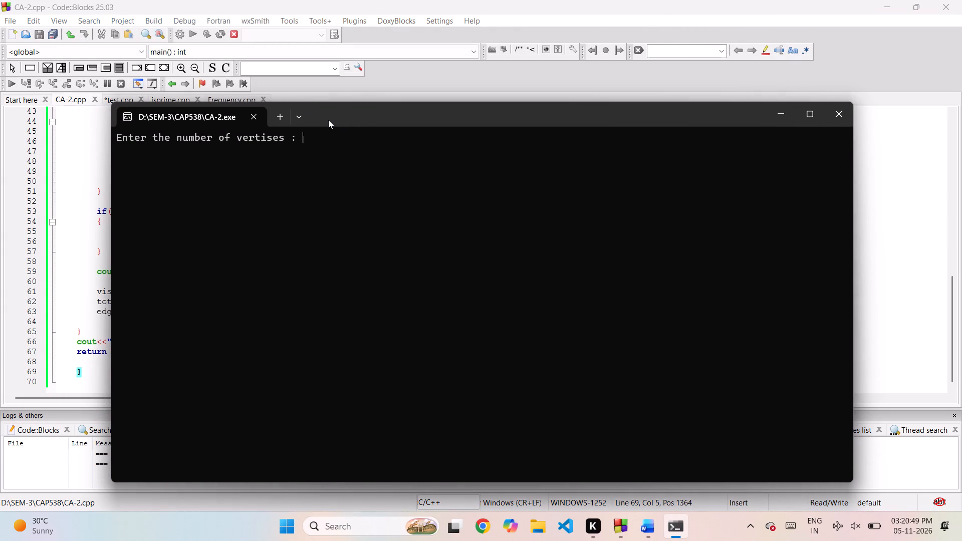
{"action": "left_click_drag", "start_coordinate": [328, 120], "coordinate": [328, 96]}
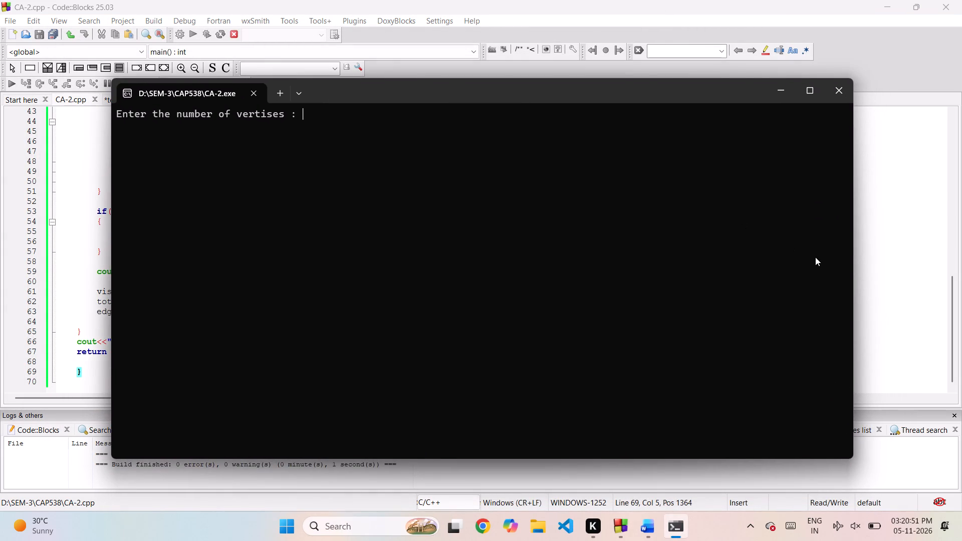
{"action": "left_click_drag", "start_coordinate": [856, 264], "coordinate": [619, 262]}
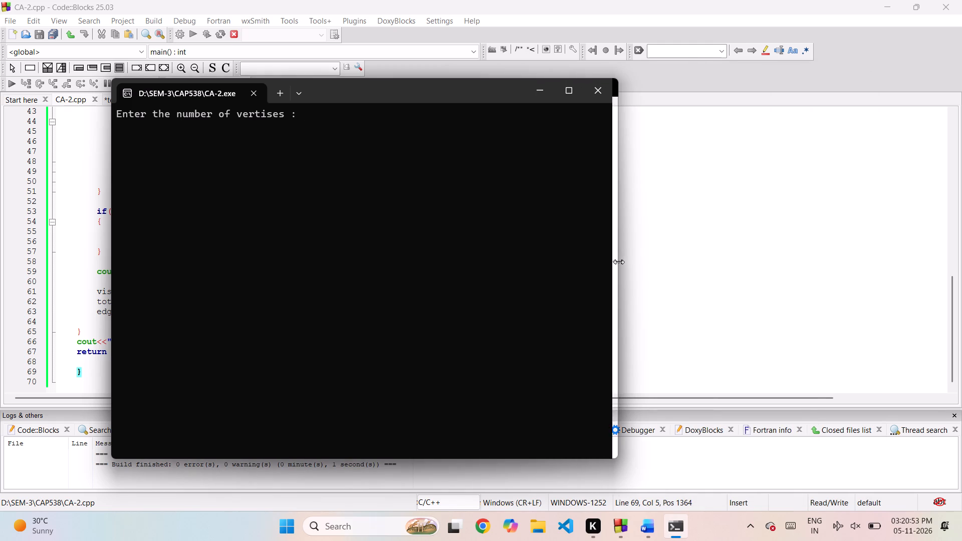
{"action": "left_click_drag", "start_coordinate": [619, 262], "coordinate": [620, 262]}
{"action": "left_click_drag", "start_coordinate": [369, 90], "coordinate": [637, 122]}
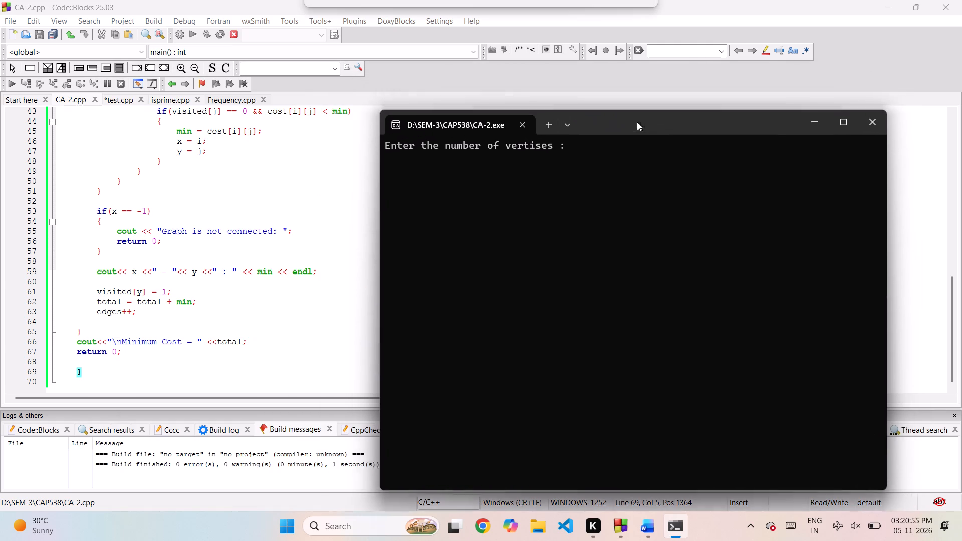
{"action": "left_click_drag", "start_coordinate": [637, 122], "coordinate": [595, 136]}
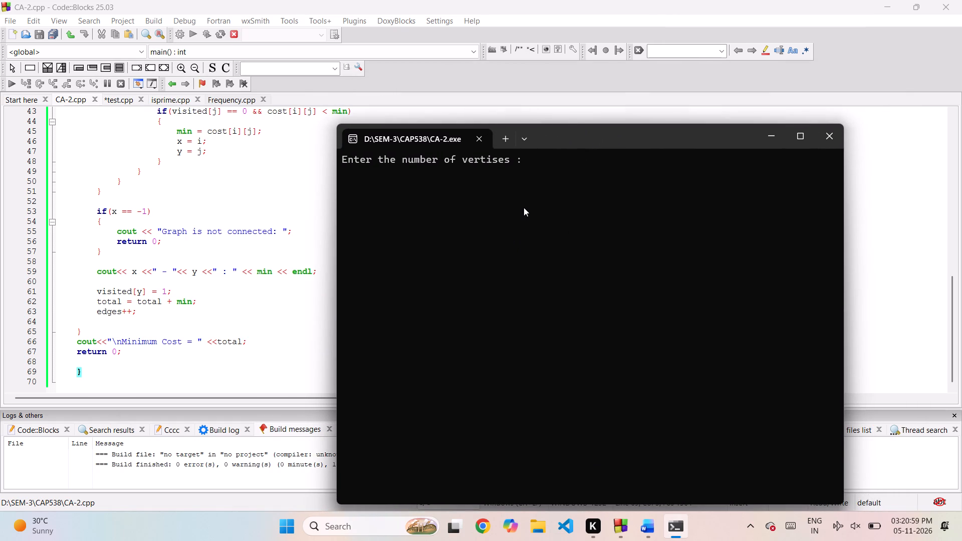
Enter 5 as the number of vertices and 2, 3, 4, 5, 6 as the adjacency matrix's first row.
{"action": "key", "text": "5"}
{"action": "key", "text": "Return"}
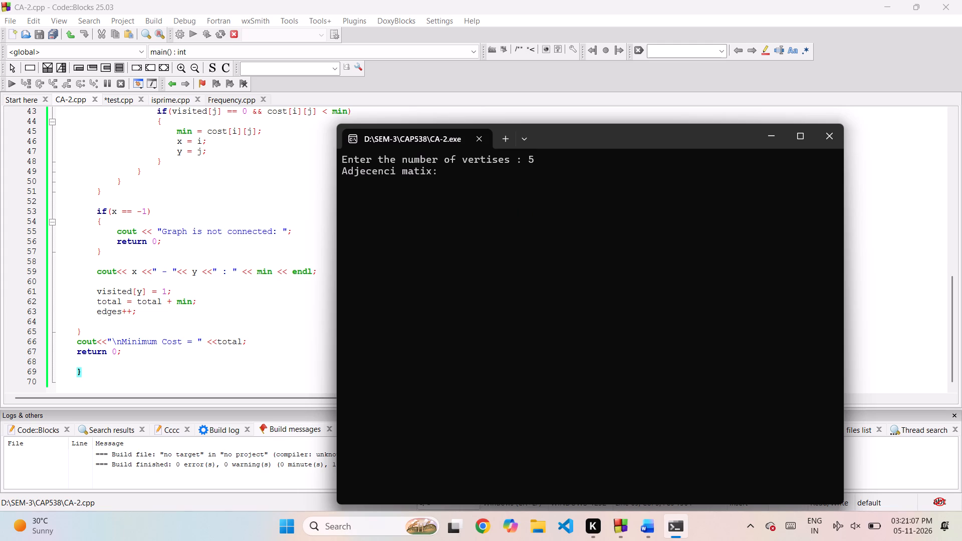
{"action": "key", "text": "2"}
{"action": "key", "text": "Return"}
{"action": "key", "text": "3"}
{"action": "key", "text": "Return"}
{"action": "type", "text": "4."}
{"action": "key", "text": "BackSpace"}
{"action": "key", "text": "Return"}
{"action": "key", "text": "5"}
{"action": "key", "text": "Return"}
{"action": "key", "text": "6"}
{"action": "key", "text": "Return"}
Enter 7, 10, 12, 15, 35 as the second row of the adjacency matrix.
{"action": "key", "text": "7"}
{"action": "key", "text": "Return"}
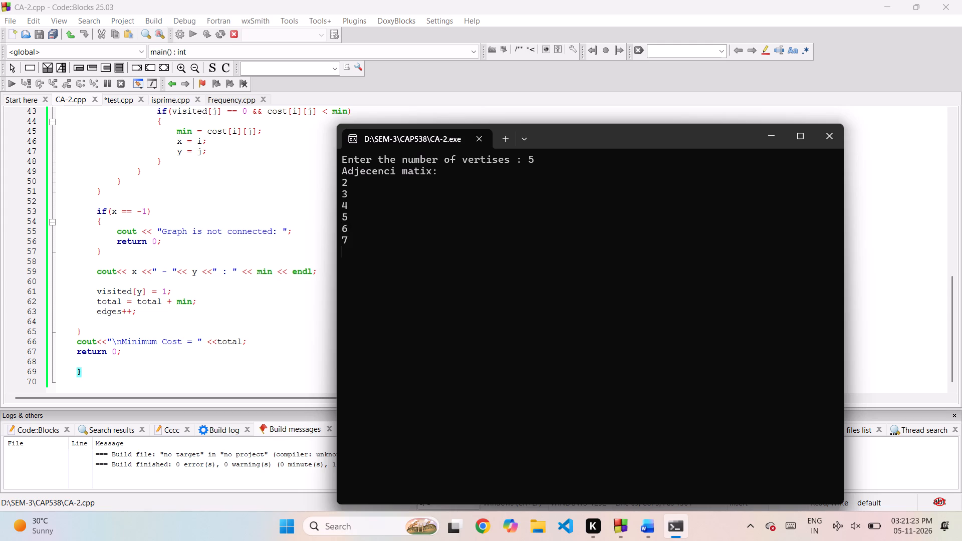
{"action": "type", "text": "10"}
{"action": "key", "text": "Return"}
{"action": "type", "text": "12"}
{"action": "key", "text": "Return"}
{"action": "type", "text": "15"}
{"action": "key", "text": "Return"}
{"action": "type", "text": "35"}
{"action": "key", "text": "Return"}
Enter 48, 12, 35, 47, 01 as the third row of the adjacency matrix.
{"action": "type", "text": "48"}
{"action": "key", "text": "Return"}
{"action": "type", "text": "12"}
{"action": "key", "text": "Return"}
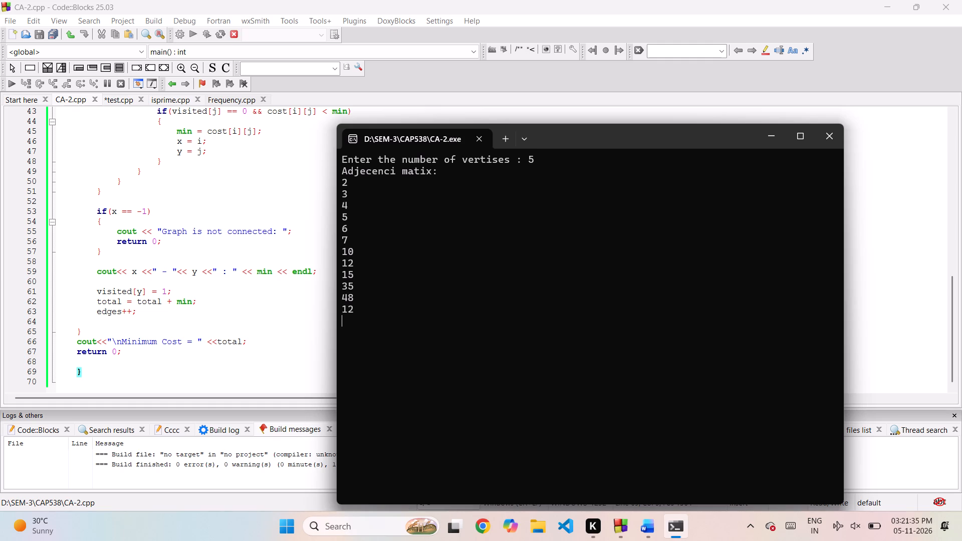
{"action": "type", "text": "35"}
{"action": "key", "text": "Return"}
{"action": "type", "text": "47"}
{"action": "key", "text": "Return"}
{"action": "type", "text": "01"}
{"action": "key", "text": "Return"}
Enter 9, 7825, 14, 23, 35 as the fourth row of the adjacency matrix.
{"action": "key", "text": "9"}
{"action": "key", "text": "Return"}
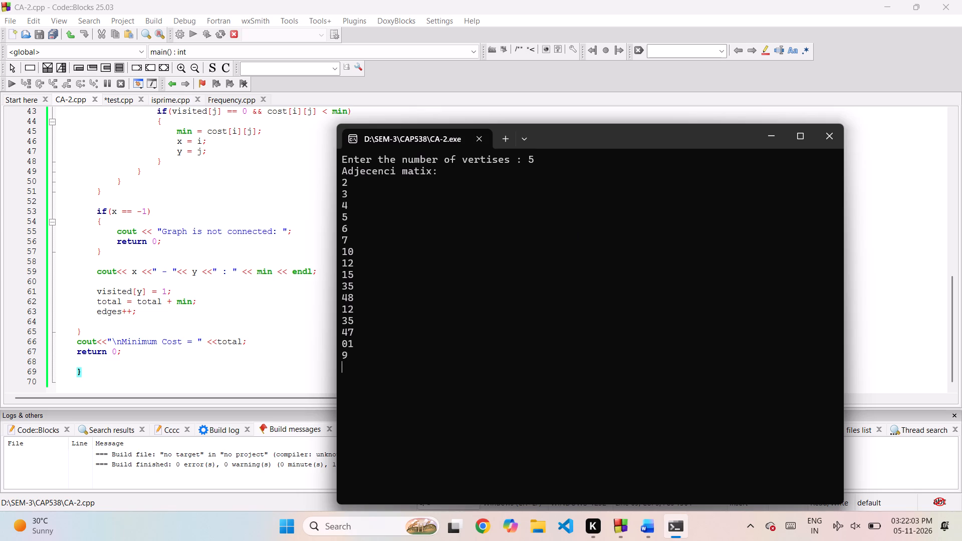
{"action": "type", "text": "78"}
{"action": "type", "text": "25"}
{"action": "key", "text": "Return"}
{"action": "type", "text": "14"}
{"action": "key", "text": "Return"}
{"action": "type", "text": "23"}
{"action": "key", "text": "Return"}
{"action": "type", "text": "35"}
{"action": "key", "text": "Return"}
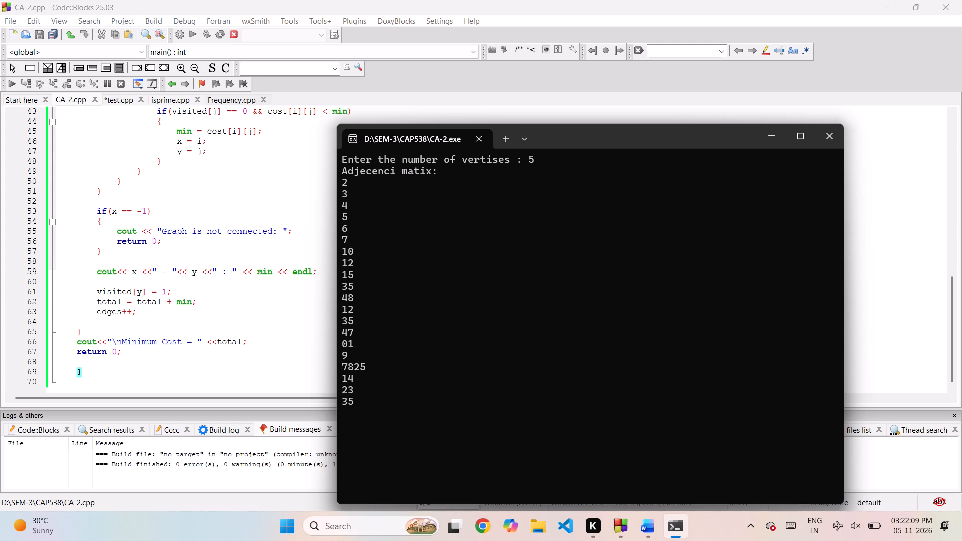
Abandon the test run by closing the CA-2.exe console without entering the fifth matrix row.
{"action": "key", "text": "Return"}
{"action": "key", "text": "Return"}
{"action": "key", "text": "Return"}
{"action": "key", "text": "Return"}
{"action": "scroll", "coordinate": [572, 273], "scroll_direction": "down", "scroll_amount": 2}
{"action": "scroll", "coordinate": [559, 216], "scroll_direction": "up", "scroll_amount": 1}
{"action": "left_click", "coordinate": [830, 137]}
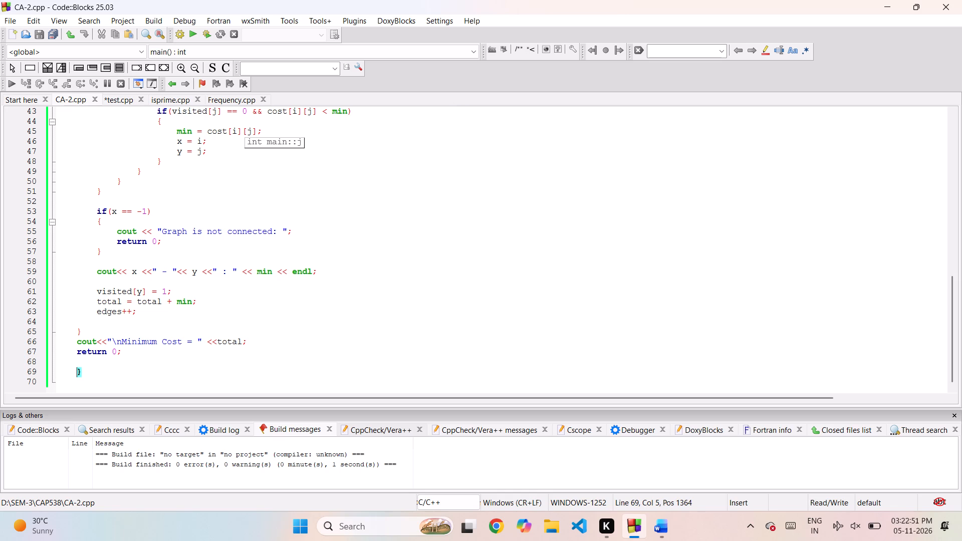
Build and run CA-2.cpp again, narrowing the console window and placing it beside the code.
{"action": "scroll", "coordinate": [156, 267], "scroll_direction": "down", "scroll_amount": 2}
{"action": "left_click", "coordinate": [210, 38]}
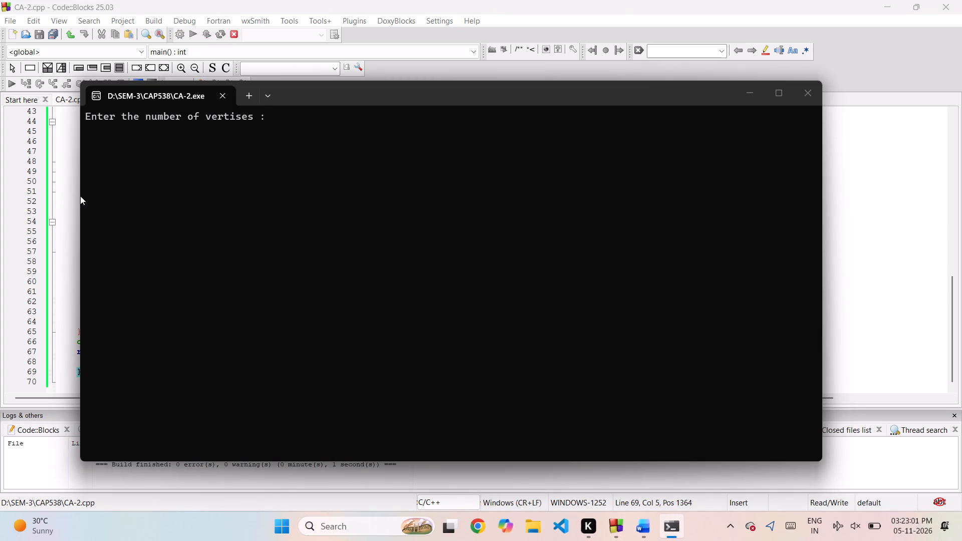
{"action": "left_click_drag", "start_coordinate": [77, 197], "coordinate": [265, 211]}
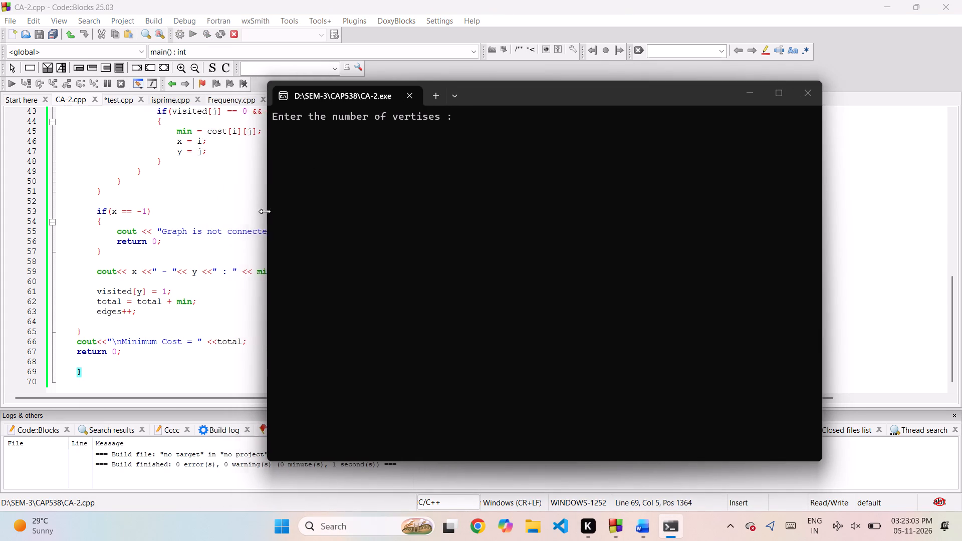
{"action": "left_click_drag", "start_coordinate": [265, 211], "coordinate": [268, 211]}
{"action": "left_click_drag", "start_coordinate": [490, 88], "coordinate": [553, 126]}
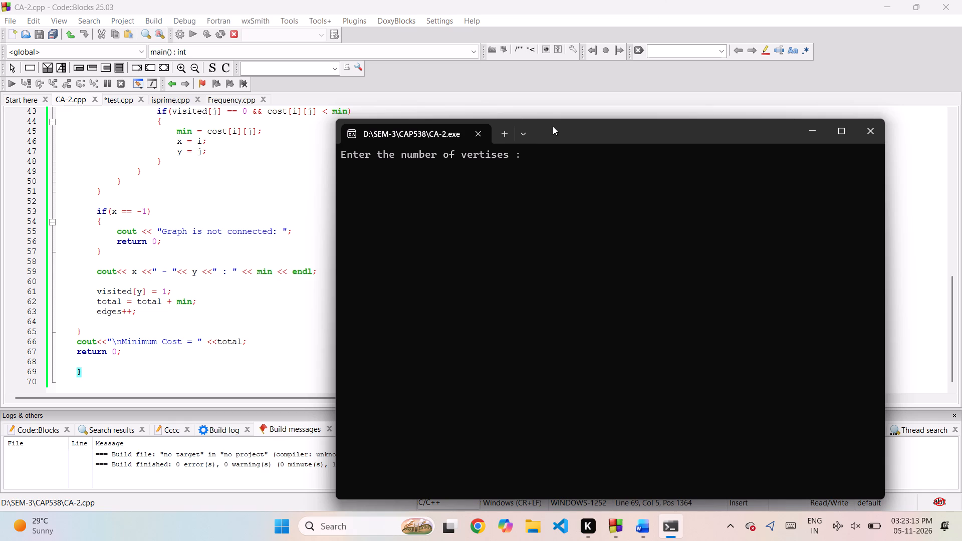
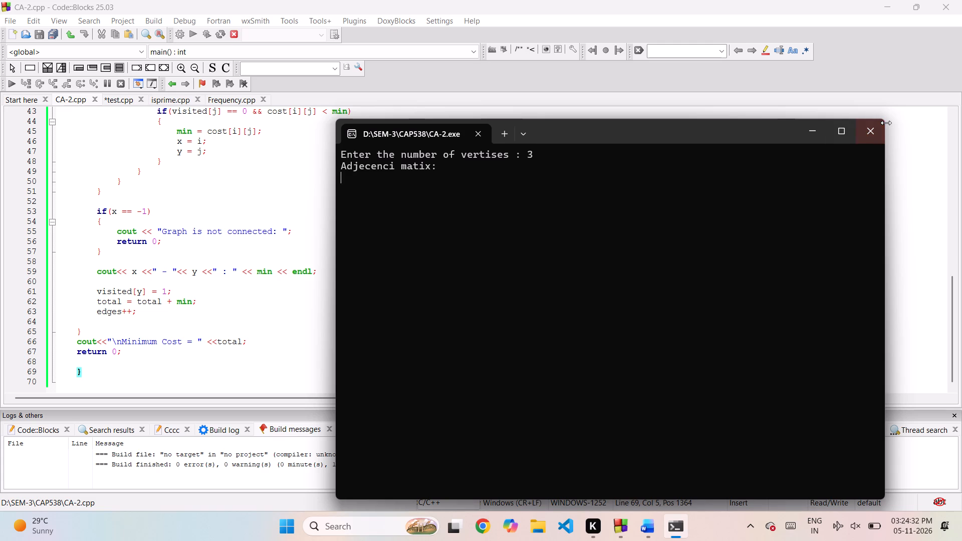
Abandon the three-vertex test run by closing the CA-2.exe console.
{"action": "left_click", "coordinate": [877, 134]}
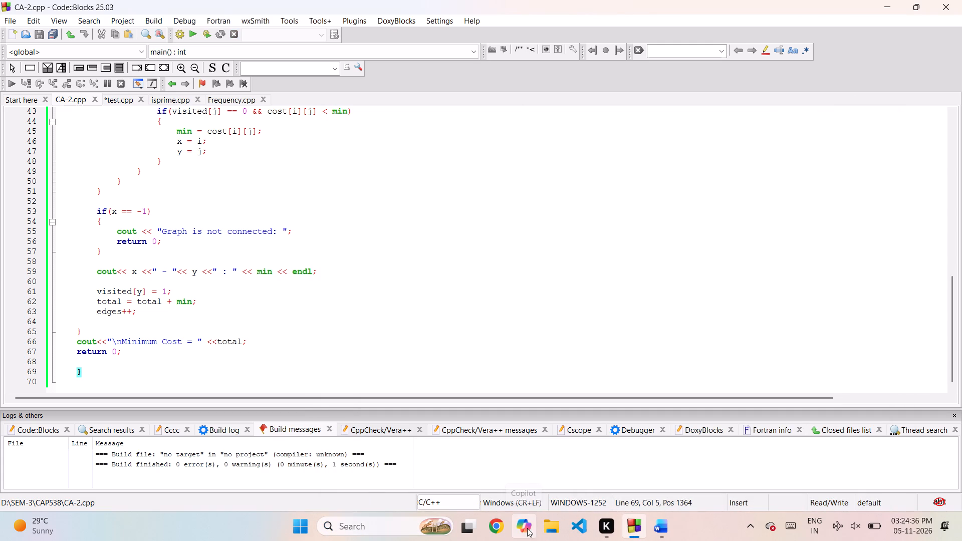
{"action": "left_click", "coordinate": [495, 525]}
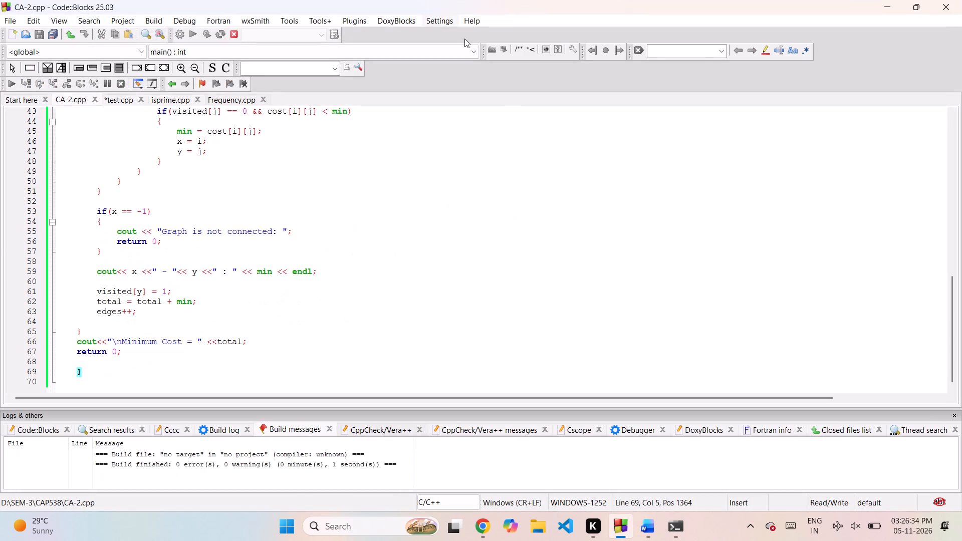
{"action": "key", "text": "alt+Tab"}
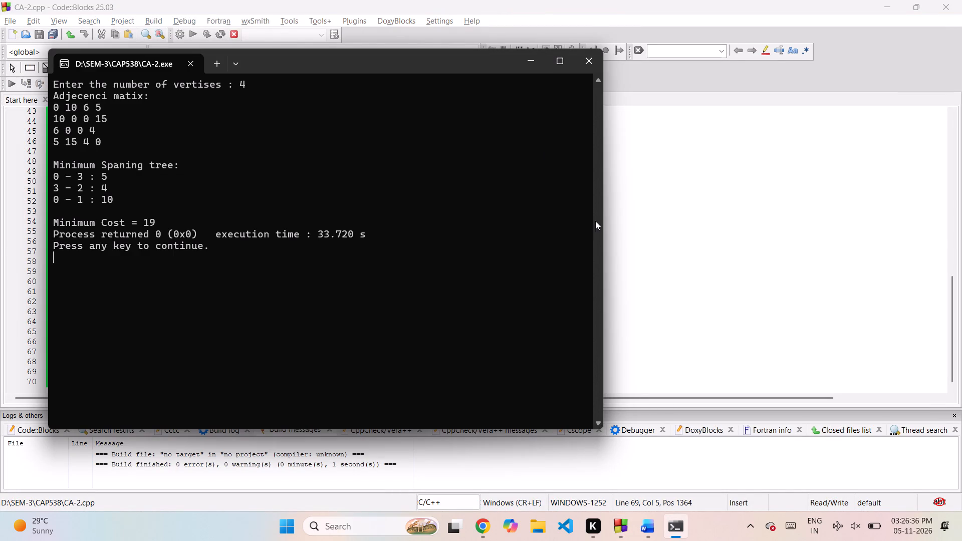
{"action": "left_click_drag", "start_coordinate": [603, 221], "coordinate": [488, 240]}
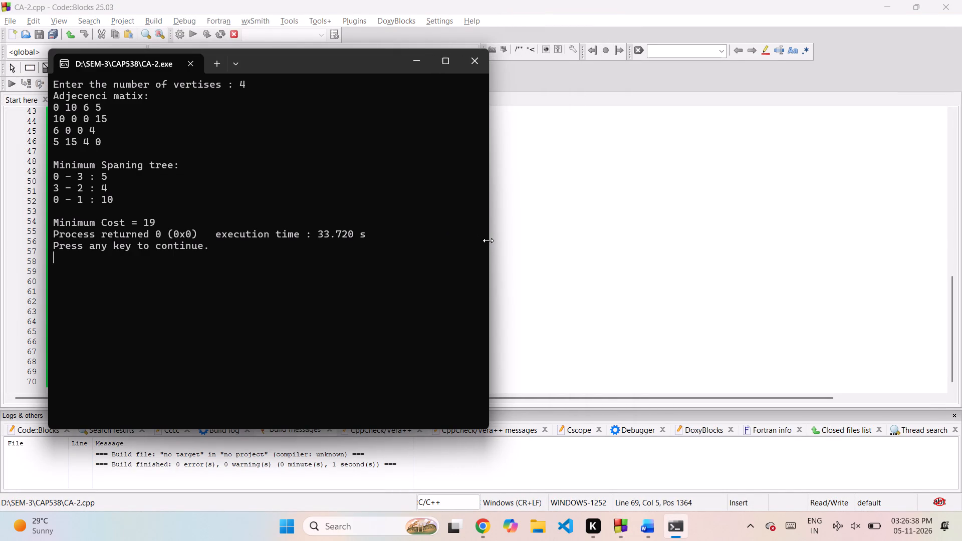
{"action": "left_click_drag", "start_coordinate": [488, 240], "coordinate": [506, 243]}
{"action": "left_click_drag", "start_coordinate": [303, 61], "coordinate": [311, 62]}
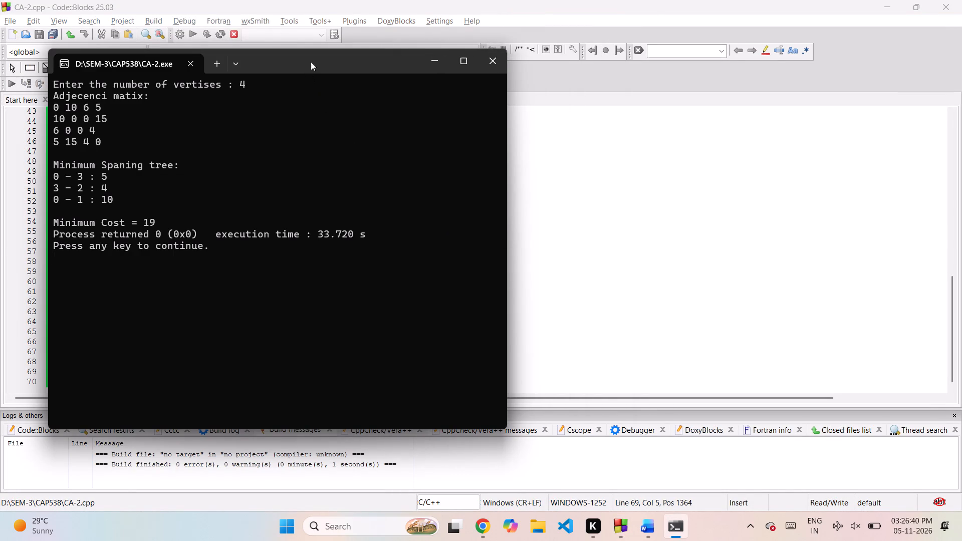
Reposition the CA-2.exe console over the blank area beside the code and shorten it to fit its output.
{"action": "left_click_drag", "start_coordinate": [311, 62], "coordinate": [568, 138]}
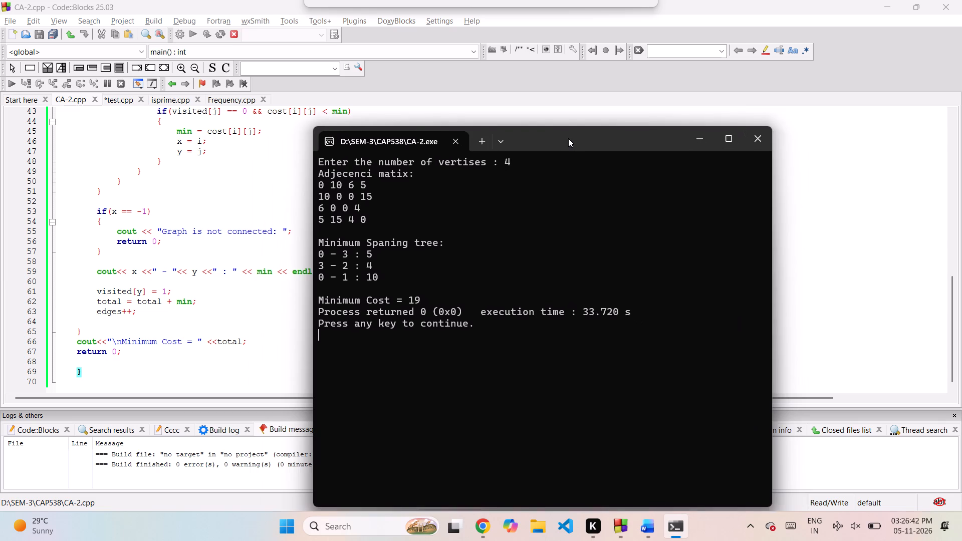
{"action": "left_click_drag", "start_coordinate": [568, 138], "coordinate": [558, 103]}
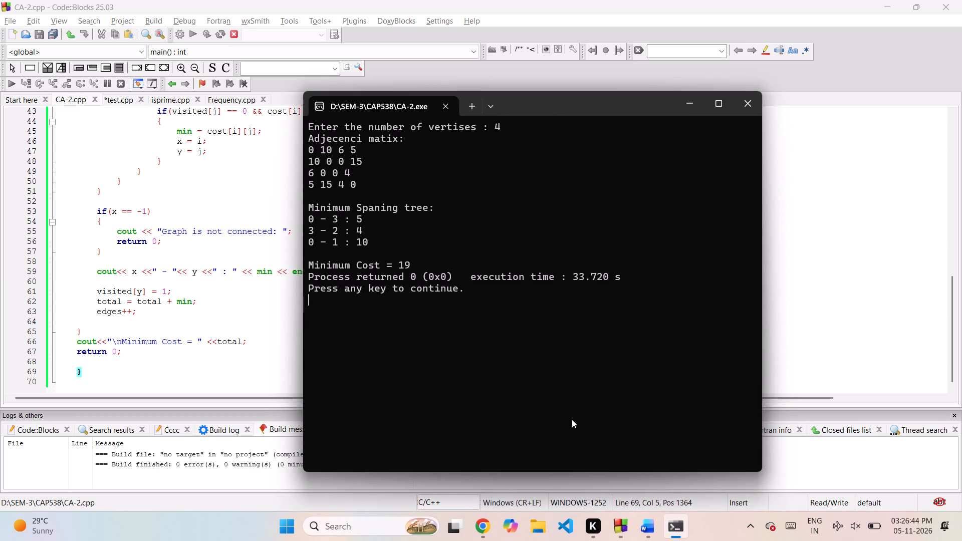
{"action": "left_click_drag", "start_coordinate": [538, 472], "coordinate": [537, 463]}
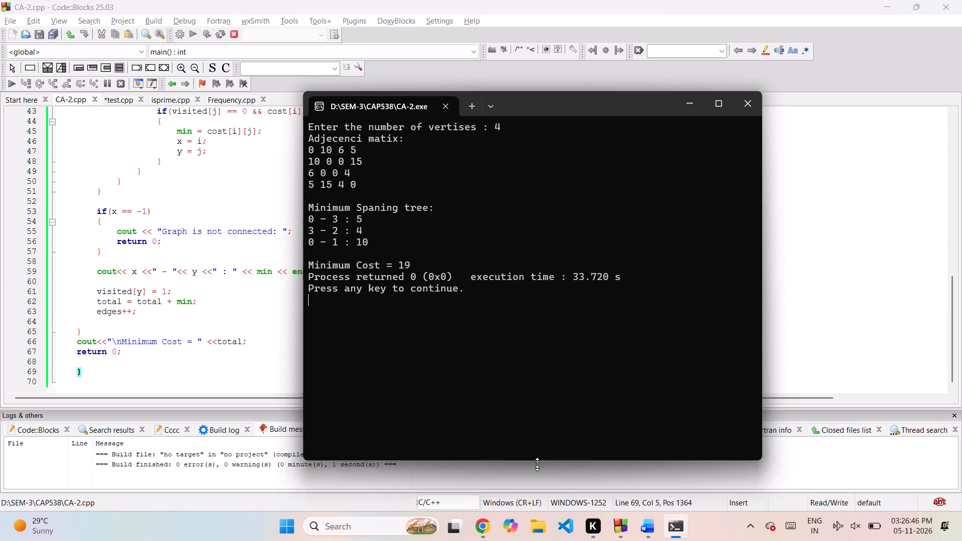
{"action": "left_click_drag", "start_coordinate": [537, 463], "coordinate": [531, 403]}
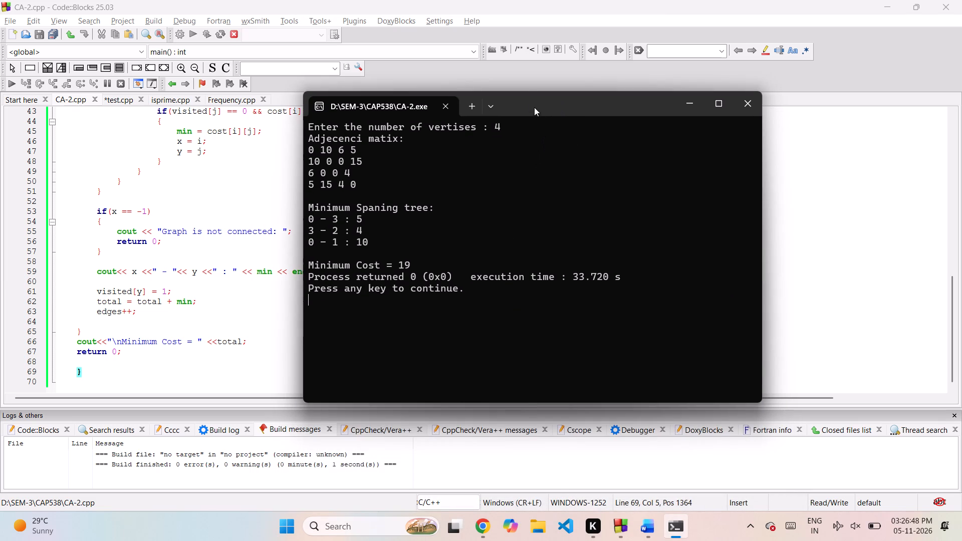
{"action": "left_click_drag", "start_coordinate": [532, 99], "coordinate": [546, 147]}
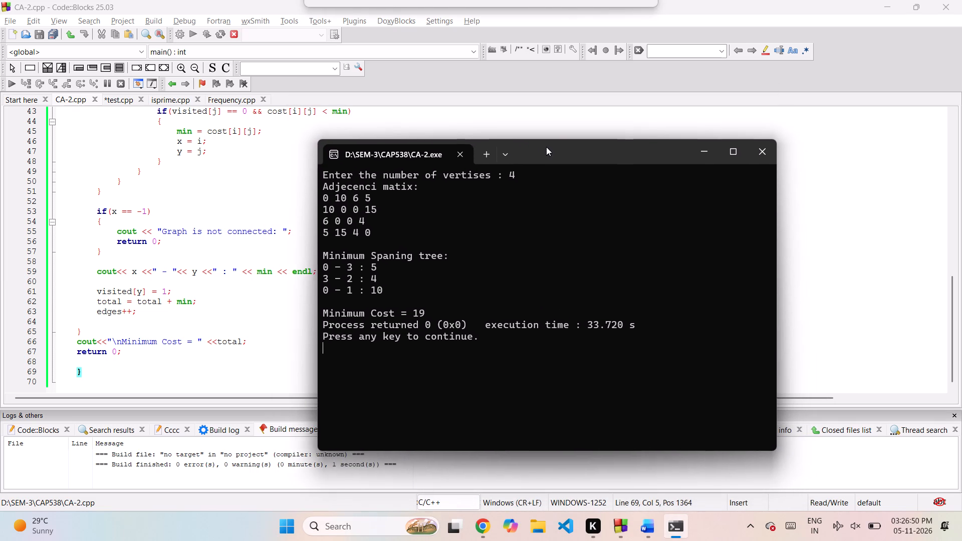
{"action": "left_click_drag", "start_coordinate": [546, 147], "coordinate": [546, 144]}
Capture a screenshot of the Code::Blocks window showing the while loop code with the console output in front, and close the console.
{"action": "scroll", "coordinate": [246, 206], "scroll_direction": "up", "scroll_amount": 1}
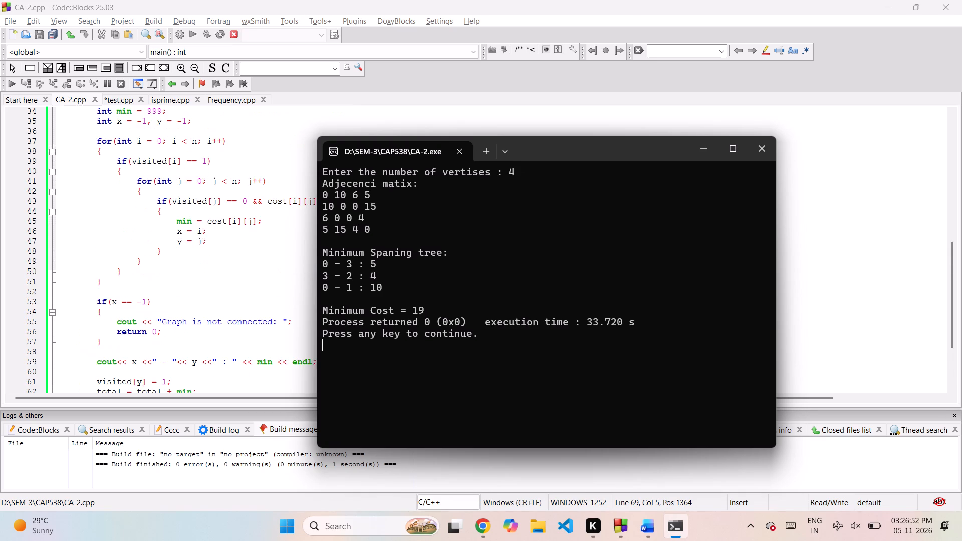
{"action": "scroll", "coordinate": [246, 206], "scroll_direction": "up", "scroll_amount": 2}
{"action": "key", "text": "shift+super+s"}
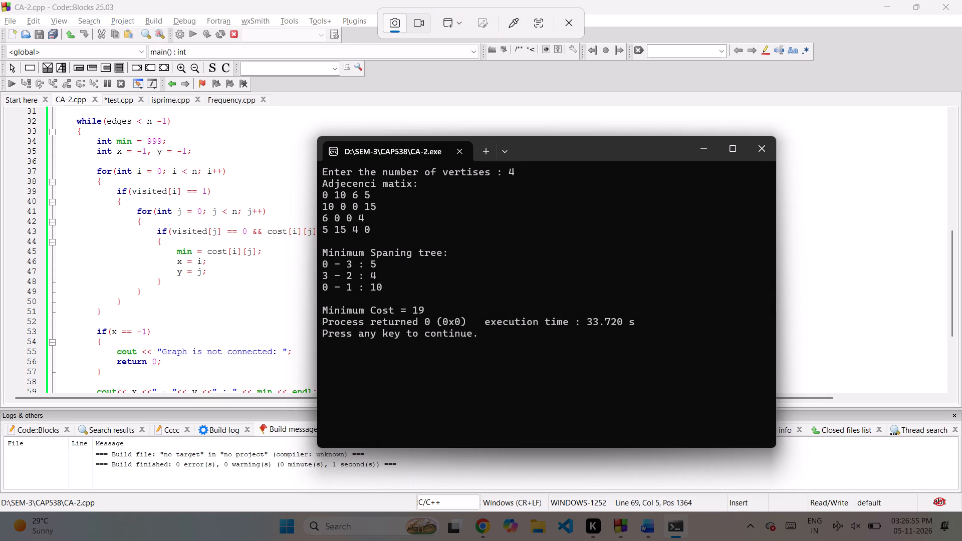
{"action": "left_click_drag", "start_coordinate": [8, 41], "coordinate": [742, 540]}
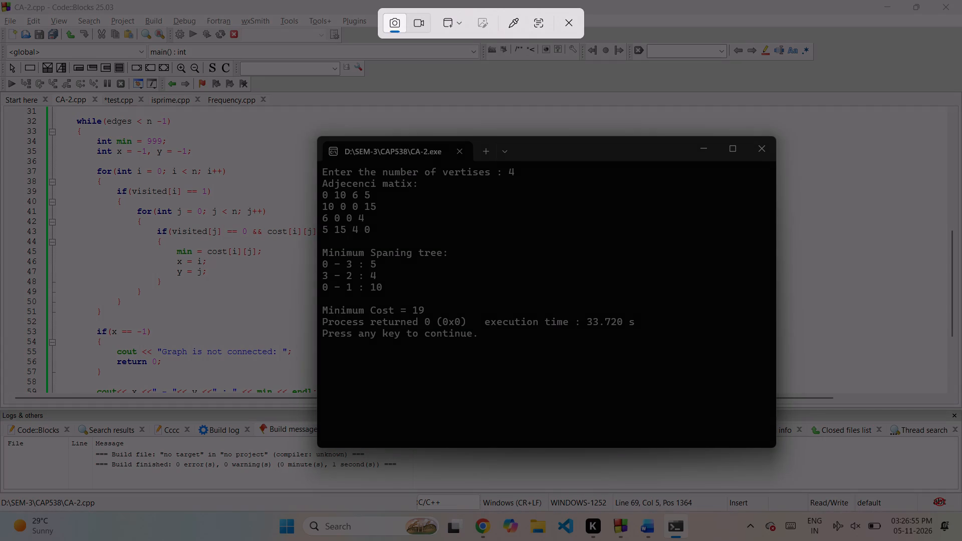
{"action": "left_click_drag", "start_coordinate": [742, 540], "coordinate": [824, 492]}
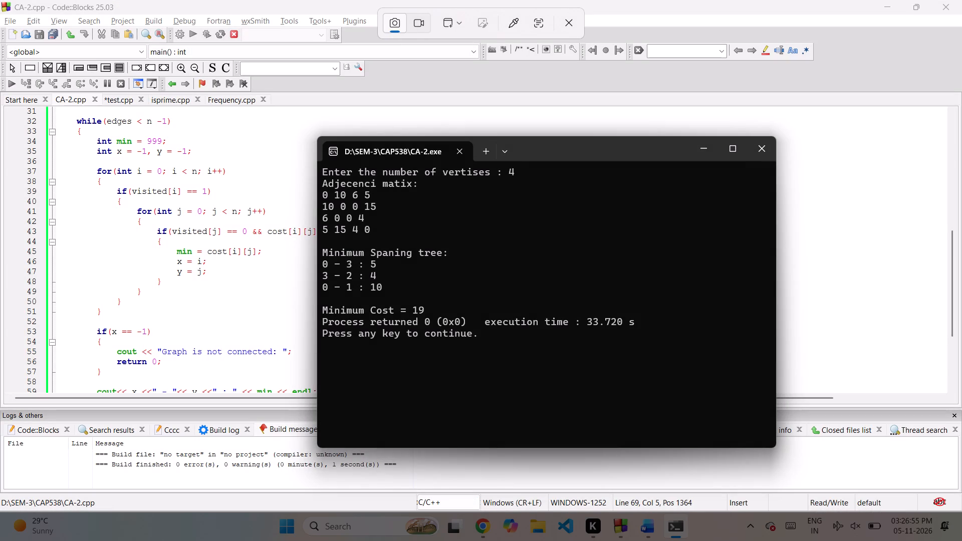
{"action": "left_click_drag", "start_coordinate": [824, 492], "coordinate": [891, 482]}
{"action": "left_click_drag", "start_coordinate": [891, 482], "coordinate": [926, 482]}
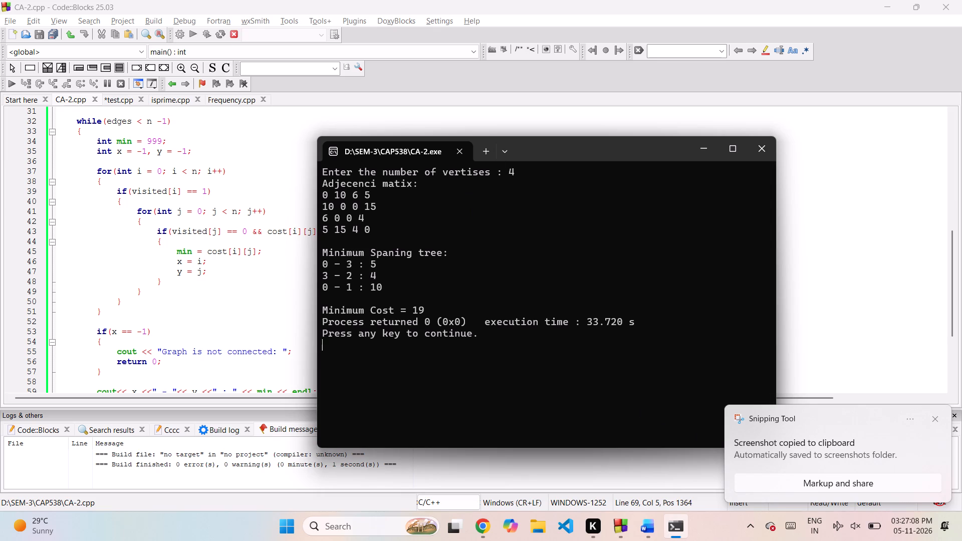
{"action": "left_click", "coordinate": [761, 150]}
Correct the spelling to "vertices" in the "Enter the number of" prompt on line 6 and save CA-2.cpp.
{"action": "scroll", "coordinate": [226, 268], "scroll_direction": "down", "scroll_amount": 1}
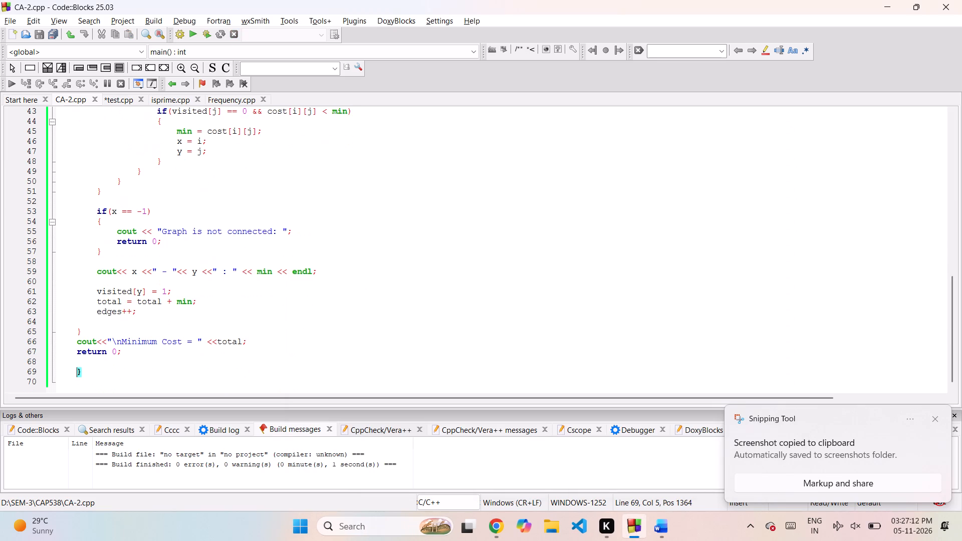
{"action": "scroll", "coordinate": [226, 268], "scroll_direction": "down", "scroll_amount": 2}
{"action": "scroll", "coordinate": [226, 268], "scroll_direction": "up", "scroll_amount": 5}
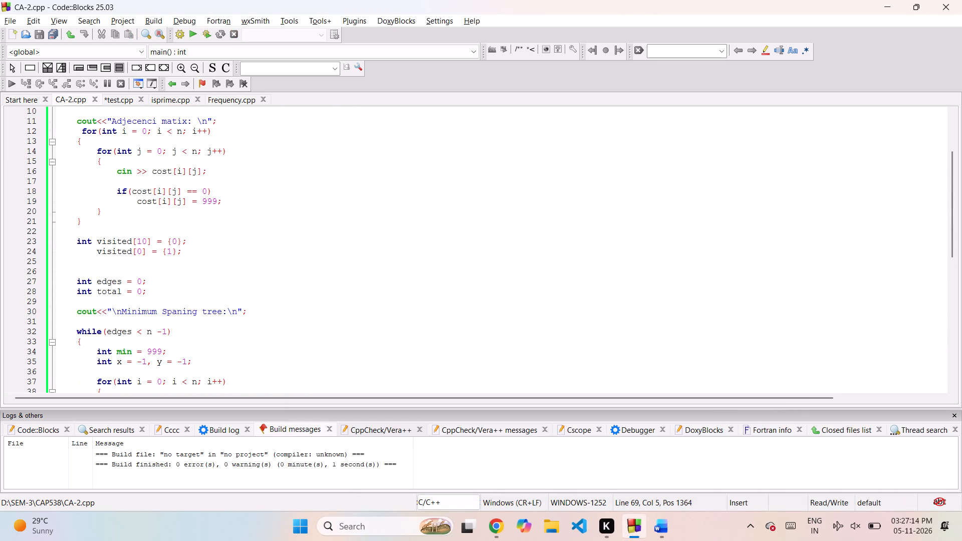
{"action": "scroll", "coordinate": [226, 268], "scroll_direction": "up", "scroll_amount": 2}
{"action": "scroll", "coordinate": [195, 240], "scroll_direction": "down", "scroll_amount": 1}
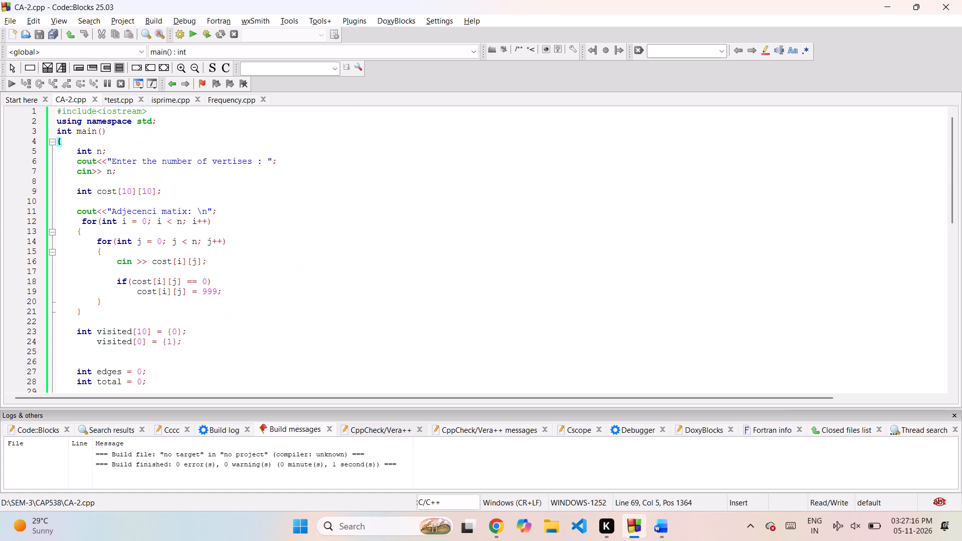
{"action": "scroll", "coordinate": [195, 240], "scroll_direction": "down", "scroll_amount": 1}
{"action": "left_click", "coordinate": [243, 162]}
{"action": "key", "text": "BackSpace"}
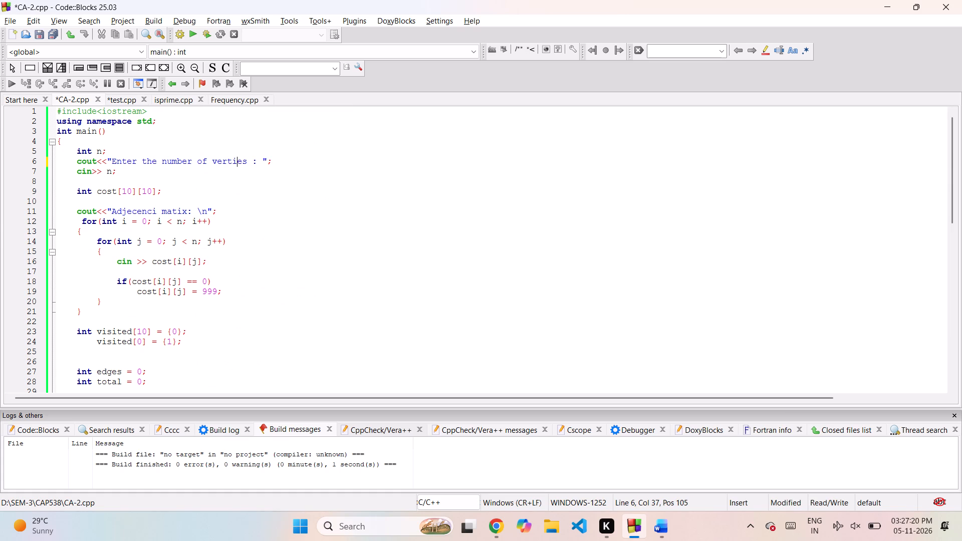
{"action": "key", "text": "c"}
{"action": "key", "text": "ctrl+s"}
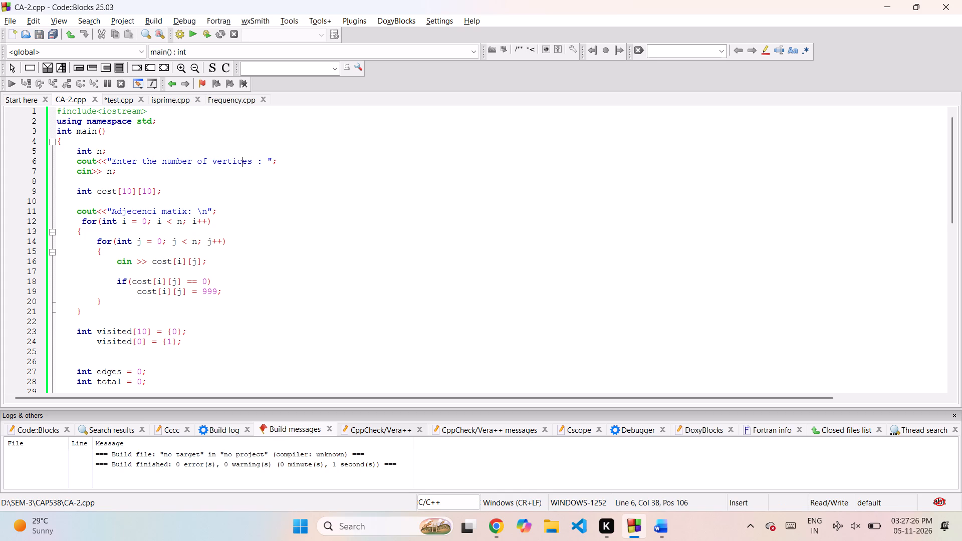
Copy the entire CA-2.cpp code and paste it after the </> symbol on the Code page of first page.docx in Word.
{"action": "left_click", "coordinate": [251, 192], "text": "ctrl"}
{"action": "key", "text": "ctrl+a"}
{"action": "key", "text": "ctrl+c"}
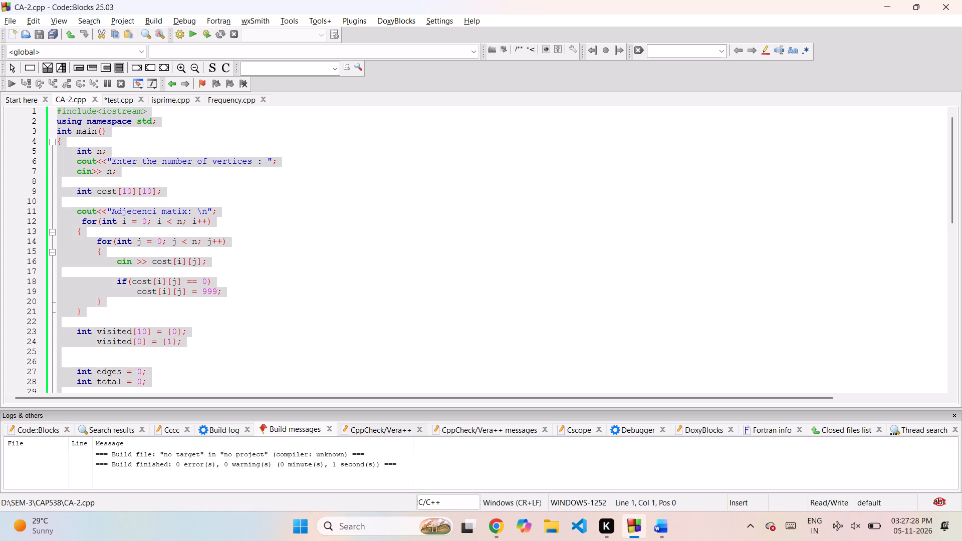
{"action": "key", "text": "alt+Tab"}
{"action": "key", "text": "alt+Tab"}
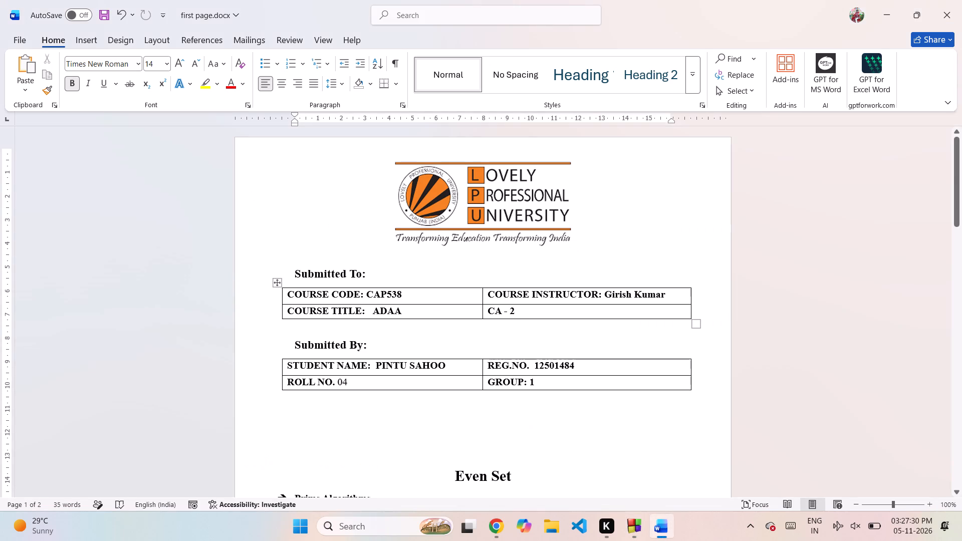
{"action": "scroll", "coordinate": [335, 331], "scroll_direction": "down", "scroll_amount": 1}
{"action": "scroll", "coordinate": [299, 350], "scroll_direction": "down", "scroll_amount": 2}
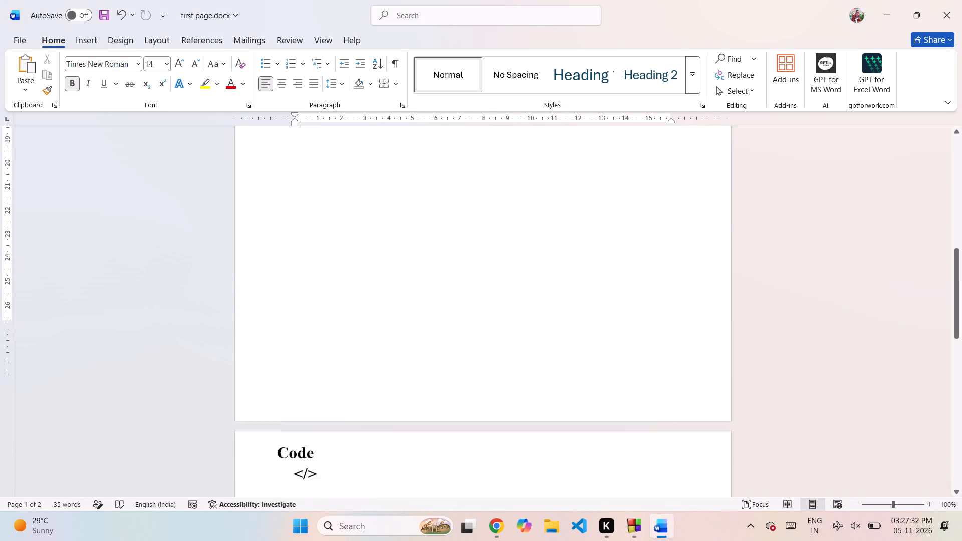
{"action": "scroll", "coordinate": [299, 350], "scroll_direction": "down", "scroll_amount": 1}
{"action": "left_click", "coordinate": [320, 431]}
{"action": "key", "text": "space"}
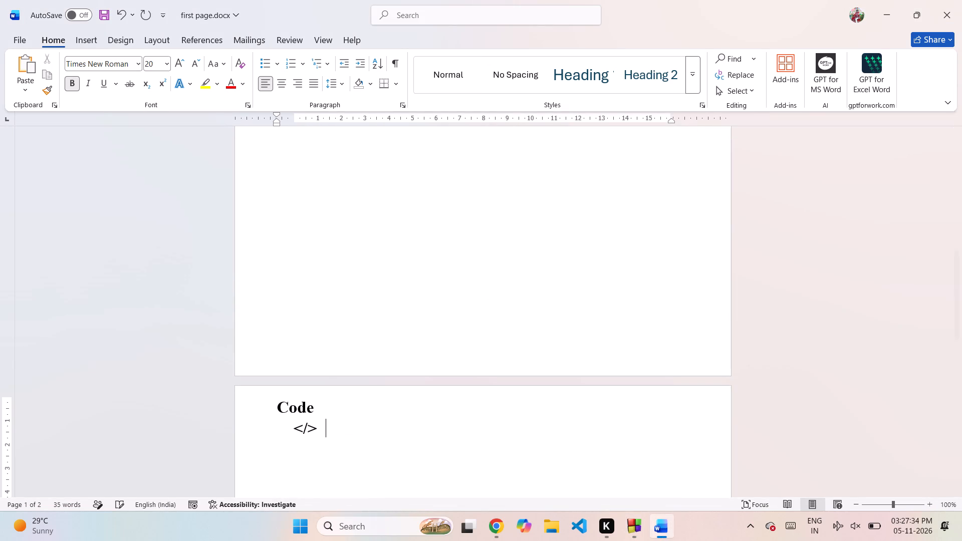
{"action": "key", "text": "ctrl+v"}
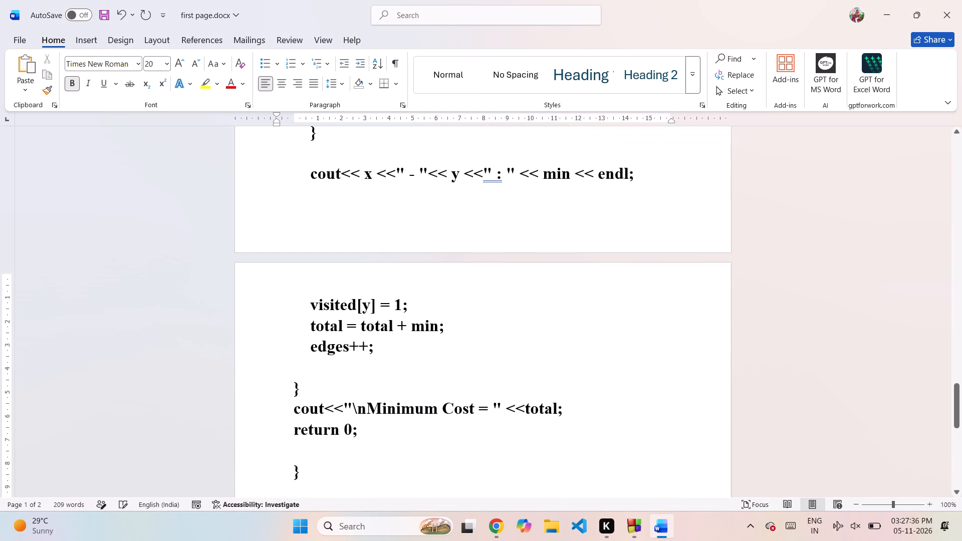
Move the pasted #include<iostream> line onto its own line below the </> symbol.
{"action": "scroll", "coordinate": [353, 397], "scroll_direction": "up", "scroll_amount": 7}
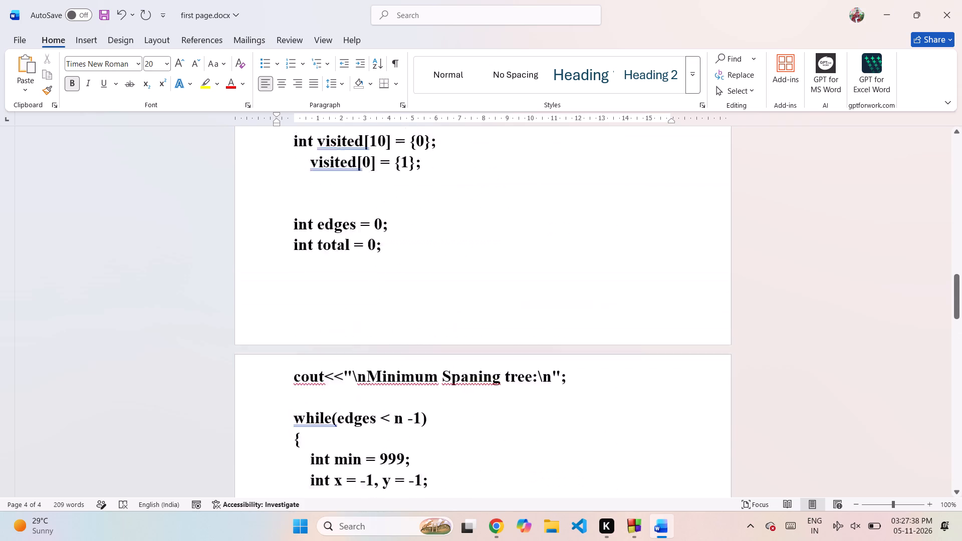
{"action": "scroll", "coordinate": [353, 397], "scroll_direction": "up", "scroll_amount": 5}
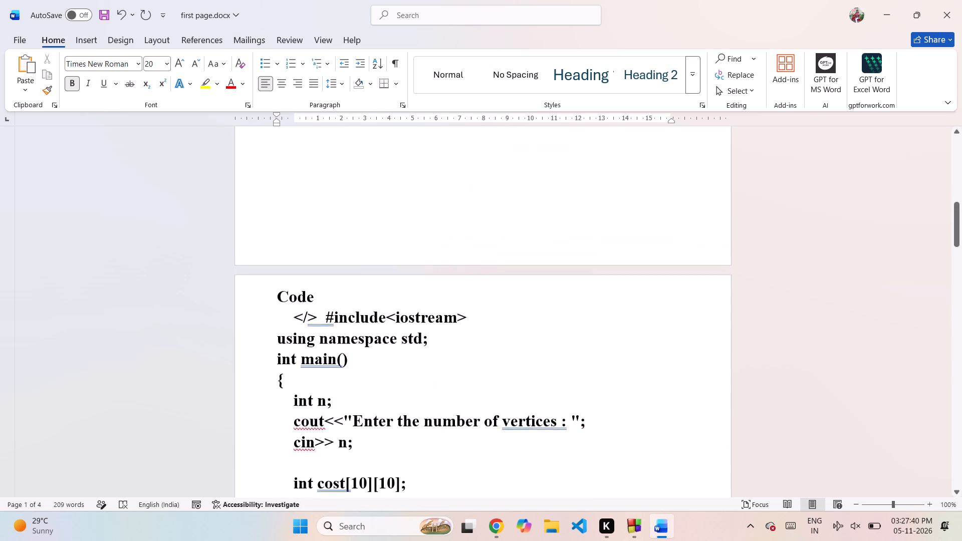
{"action": "left_click", "coordinate": [320, 319]}
{"action": "key", "text": "Return"}
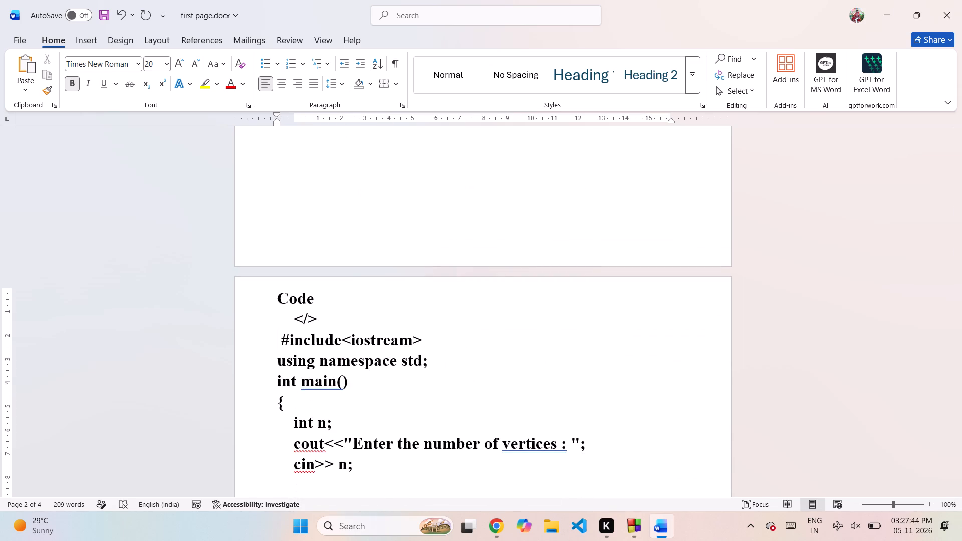
Remove the bold formatting from all the pasted C++ code, from #include<iostream> to the final closing brace.
{"action": "scroll", "coordinate": [385, 345], "scroll_direction": "down", "scroll_amount": 2}
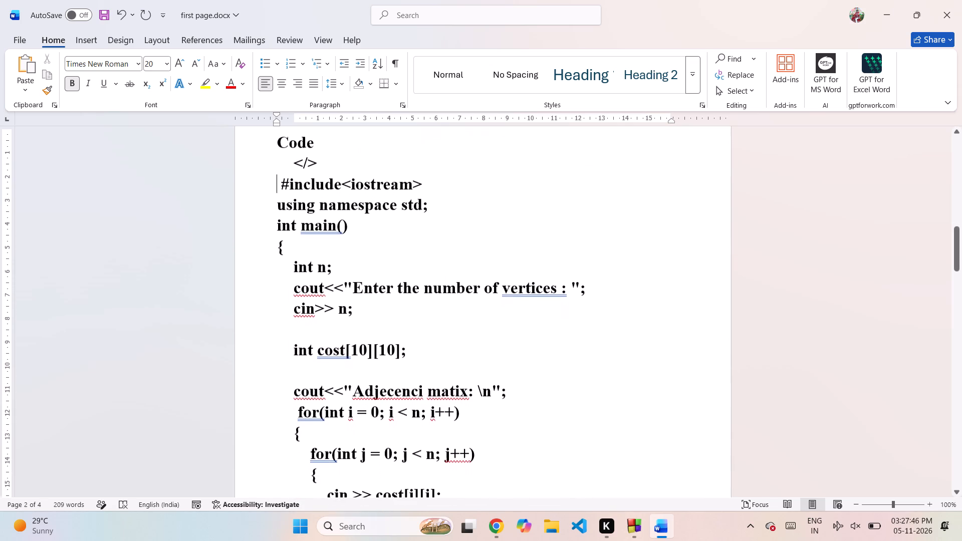
{"action": "scroll", "coordinate": [385, 345], "scroll_direction": "down", "scroll_amount": 2}
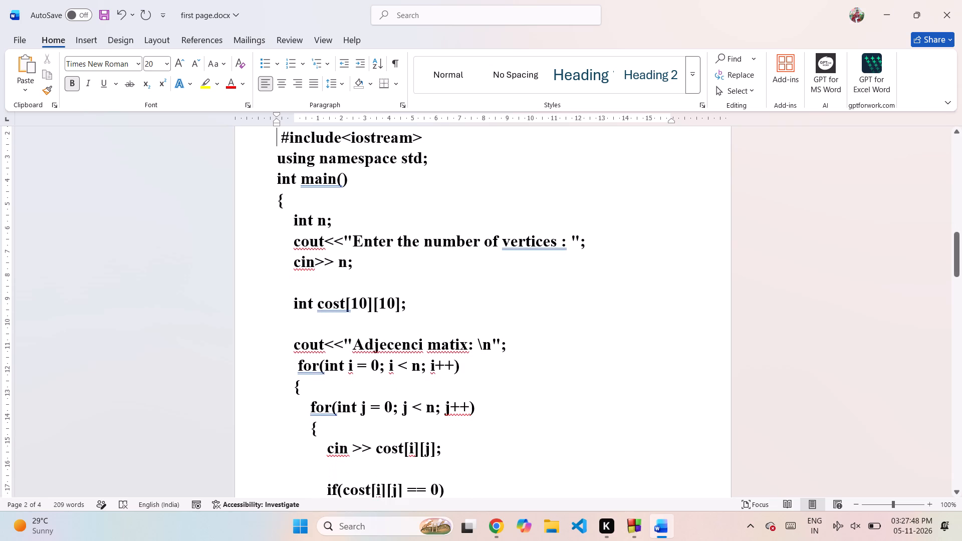
{"action": "scroll", "coordinate": [383, 274], "scroll_direction": "up", "scroll_amount": 1}
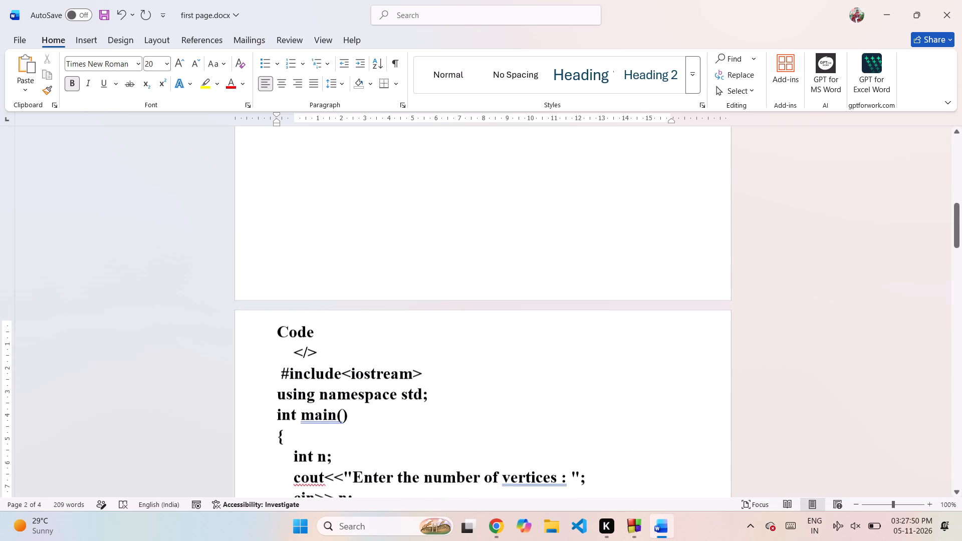
{"action": "scroll", "coordinate": [383, 274], "scroll_direction": "up", "scroll_amount": 1}
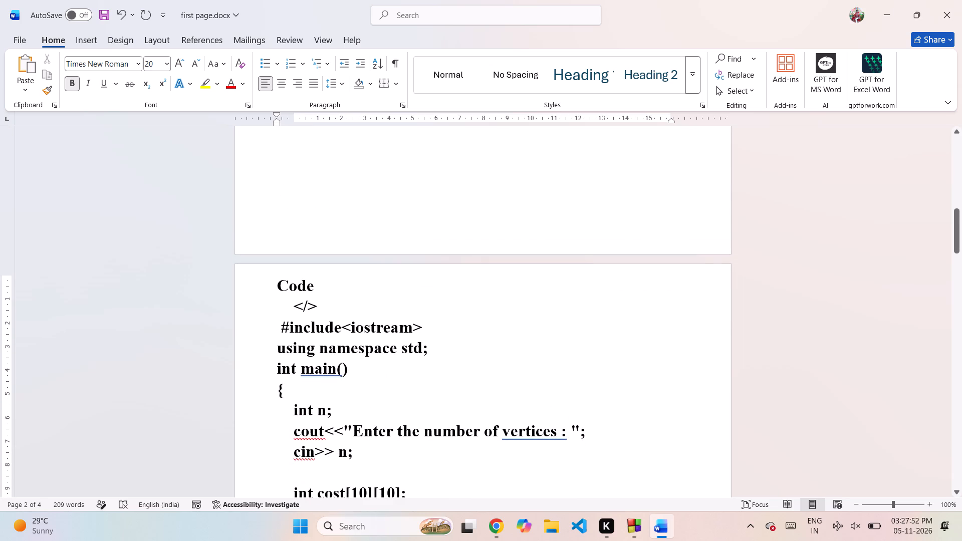
{"action": "key", "text": "ctrl+shift+Right"}
{"action": "key", "text": "ctrl+shift+Down"}
{"action": "key", "text": "ctrl+shift+Down"}
{"action": "key", "text": "ctrl+shift+Down"}
{"action": "key", "text": "ctrl+shift+Down"}
{"action": "key", "text": "ctrl+shift+Down"}
{"action": "key", "text": "ctrl+shift+Down"}
{"action": "key", "text": "ctrl+shift+Down"}
{"action": "key", "text": "ctrl+shift+Down"}
{"action": "key", "text": "ctrl+shift+Down"}
{"action": "key", "text": "ctrl+shift+Down"}
{"action": "key", "text": "ctrl+shift+Down"}
{"action": "key", "text": "ctrl+shift+Down"}
{"action": "key", "text": "ctrl+shift+Down"}
{"action": "key", "text": "ctrl+shift+Down"}
{"action": "key", "text": "ctrl+shift+Down"}
{"action": "key", "text": "ctrl+shift+Down"}
{"action": "key", "text": "ctrl+shift+Down"}
{"action": "key", "text": "ctrl+shift+Down"}
{"action": "key", "text": "ctrl+shift+Down"}
{"action": "key", "text": "ctrl+shift+Down"}
{"action": "key", "text": "ctrl+shift+Down"}
{"action": "key", "text": "ctrl+shift+Down"}
{"action": "key", "text": "ctrl+shift+Down"}
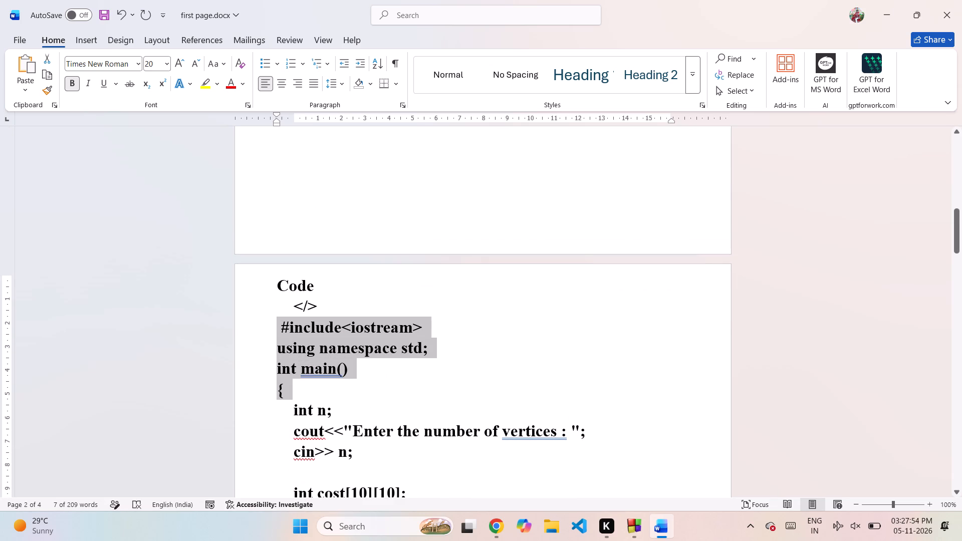
{"action": "key", "text": "ctrl+shift+Down"}
{"action": "key", "text": "ctrl+shift+Down"}
{"action": "key", "text": "ctrl+shift+Down"}
{"action": "key", "text": "ctrl+shift+Down"}
{"action": "key", "text": "ctrl+shift+Down"}
{"action": "key", "text": "ctrl+shift+Down"}
{"action": "key", "text": "ctrl+shift+Down"}
{"action": "key", "text": "ctrl+shift+Down"}
{"action": "key", "text": "ctrl+shift+Down"}
{"action": "key", "text": "ctrl+shift+Down"}
{"action": "key", "text": "ctrl+shift+Down"}
{"action": "key", "text": "ctrl+shift+Down"}
{"action": "key", "text": "ctrl+shift+Down"}
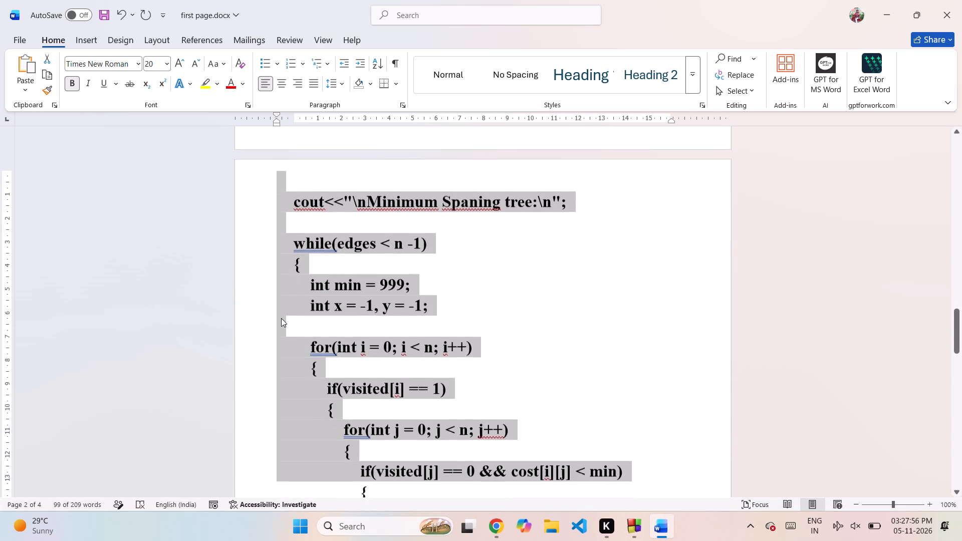
{"action": "key", "text": "ctrl+shift+Down"}
{"action": "key", "text": "ctrl+shift+Down"}
{"action": "key", "text": "ctrl+shift+Down"}
{"action": "key", "text": "ctrl+shift+Down"}
{"action": "key", "text": "ctrl+shift+Down"}
{"action": "key", "text": "ctrl+shift+Down"}
{"action": "key", "text": "ctrl+shift+Down"}
{"action": "key", "text": "ctrl+shift+Down"}
{"action": "key", "text": "ctrl+shift+Down"}
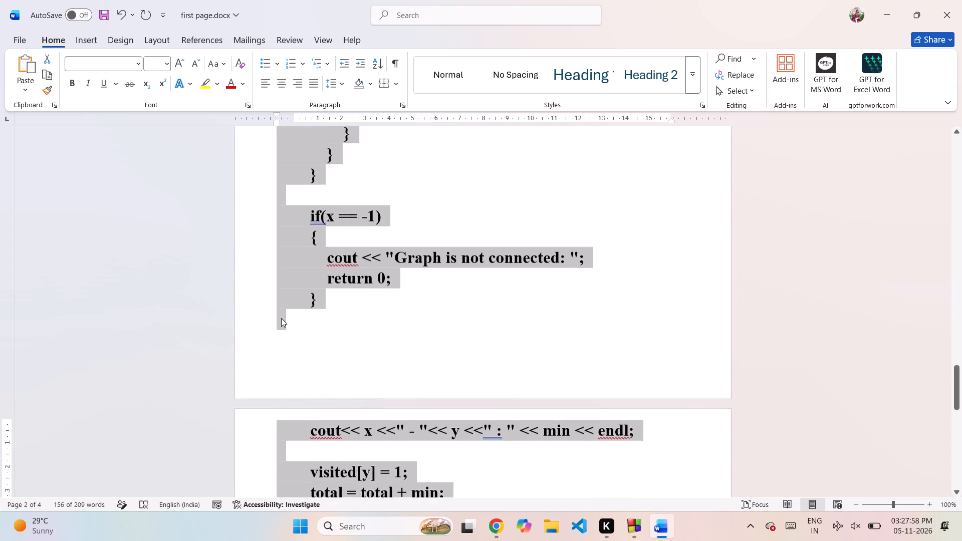
{"action": "key", "text": "ctrl+shift+Down"}
{"action": "key", "text": "ctrl+shift+Down"}
{"action": "key", "text": "ctrl+shift+Down"}
{"action": "key", "text": "ctrl+shift+Down"}
{"action": "key", "text": "ctrl+shift+Down"}
{"action": "key", "text": "ctrl+shift+Down"}
{"action": "key", "text": "ctrl+shift+Down"}
{"action": "key", "text": "ctrl+shift+Down"}
{"action": "key", "text": "ctrl+shift+Down"}
{"action": "key", "text": "ctrl+shift+Down"}
{"action": "key", "text": "ctrl+shift+Down"}
{"action": "key", "text": "ctrl+shift+Down"}
{"action": "key", "text": "ctrl+shift+Down"}
{"action": "key", "text": "ctrl+shift+Down"}
{"action": "key", "text": "ctrl+shift+Down"}
{"action": "key", "text": "ctrl+shift+Down"}
{"action": "key", "text": "ctrl+shift+Down"}
{"action": "key", "text": "ctrl+shift+Down"}
{"action": "key", "text": "ctrl+shift+Down"}
{"action": "key", "text": "ctrl+shift+Down"}
{"action": "key", "text": "ctrl+shift+Down"}
{"action": "key", "text": "ctrl+shift+Down"}
{"action": "key", "text": "ctrl+shift+Down"}
{"action": "key", "text": "ctrl+shift+Down"}
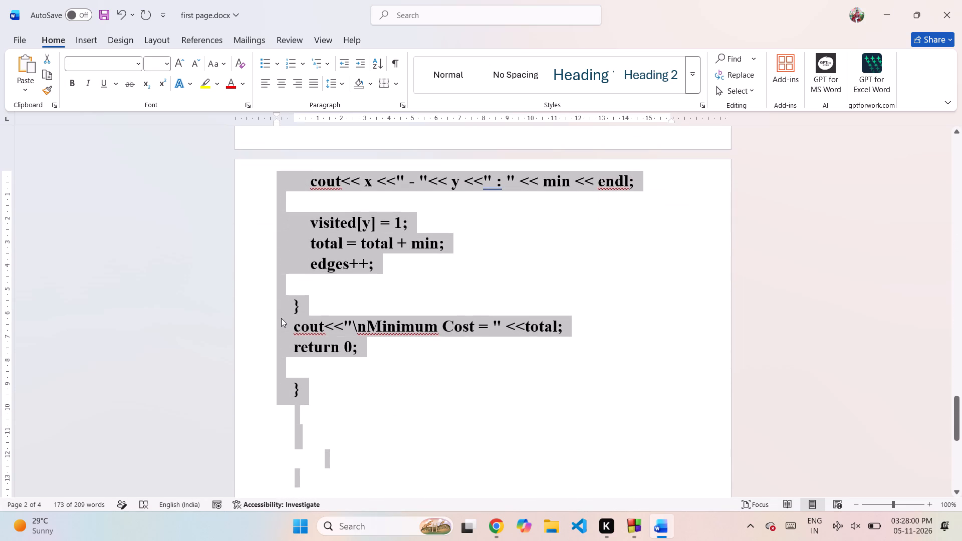
{"action": "key", "text": "ctrl+shift+Down"}
{"action": "key", "text": "ctrl+b"}
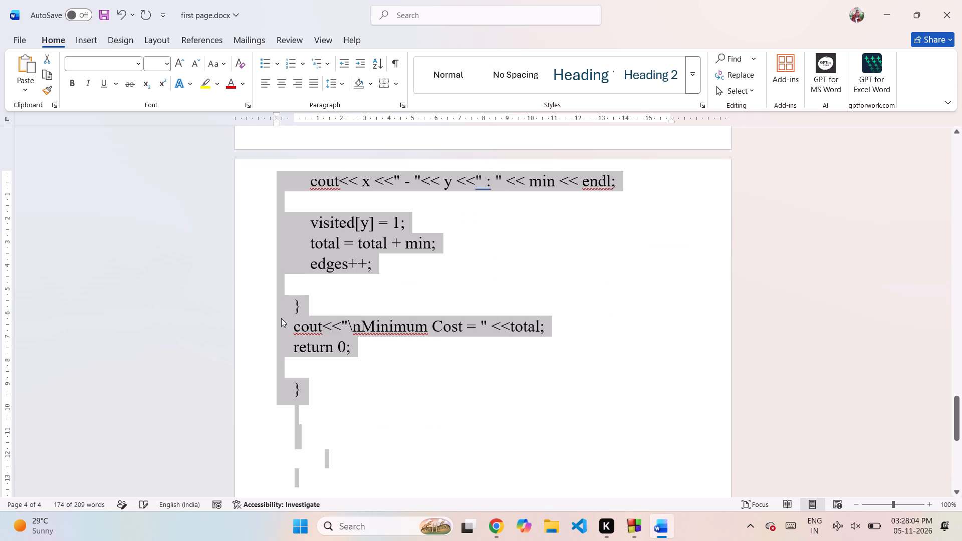
Add the heading text "OutPut" below the code's final closing brace, leaving one blank line above it.
{"action": "left_click", "coordinate": [338, 419]}
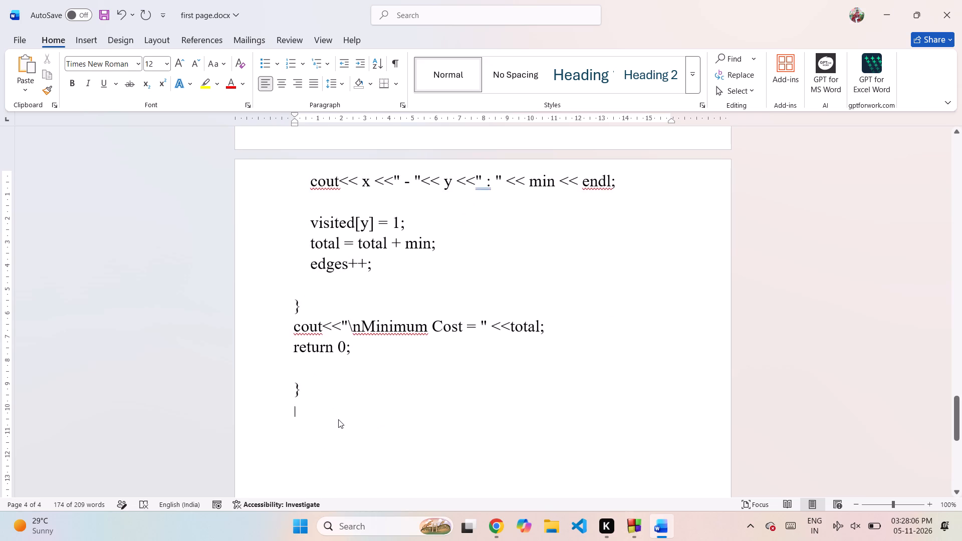
{"action": "scroll", "coordinate": [338, 419], "scroll_direction": "up", "scroll_amount": 8}
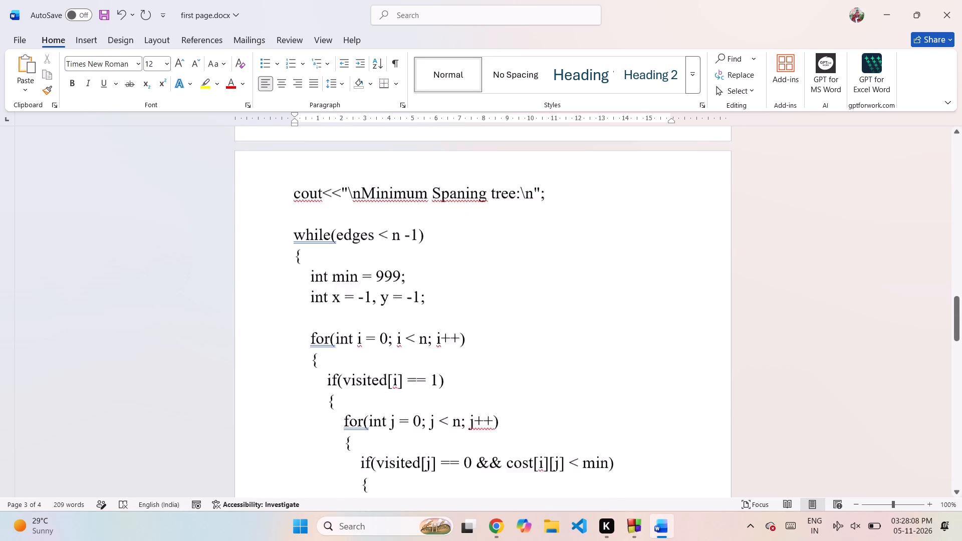
{"action": "scroll", "coordinate": [338, 419], "scroll_direction": "up", "scroll_amount": 5}
{"action": "scroll", "coordinate": [338, 419], "scroll_direction": "right", "scroll_amount": 1}
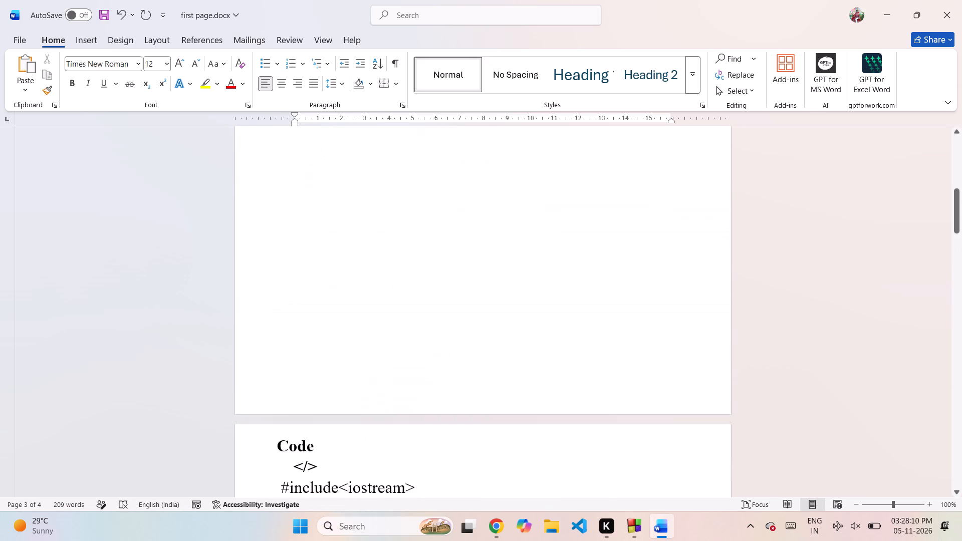
{"action": "scroll", "coordinate": [338, 419], "scroll_direction": "right", "scroll_amount": 1}
{"action": "scroll", "coordinate": [338, 419], "scroll_direction": "down", "scroll_amount": 7}
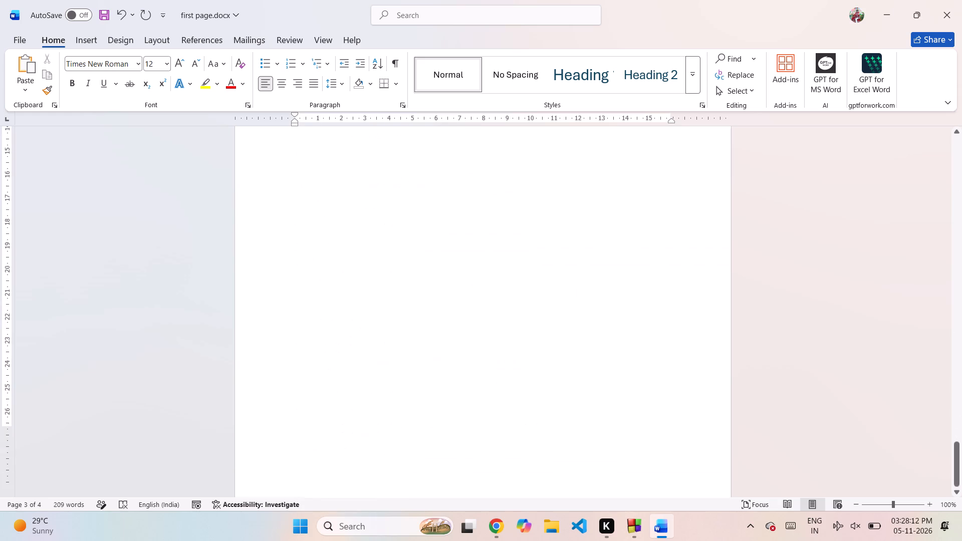
{"action": "scroll", "coordinate": [338, 419], "scroll_direction": "up", "scroll_amount": 2}
{"action": "key", "text": "Return"}
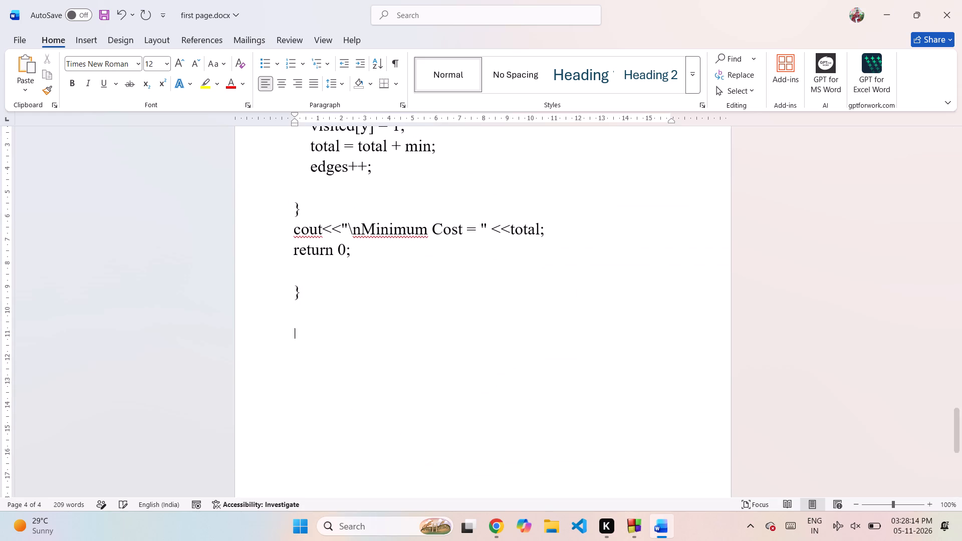
{"action": "key", "text": "Return"}
{"action": "key", "text": "BackSpace"}
{"action": "key", "text": "BackSpace"}
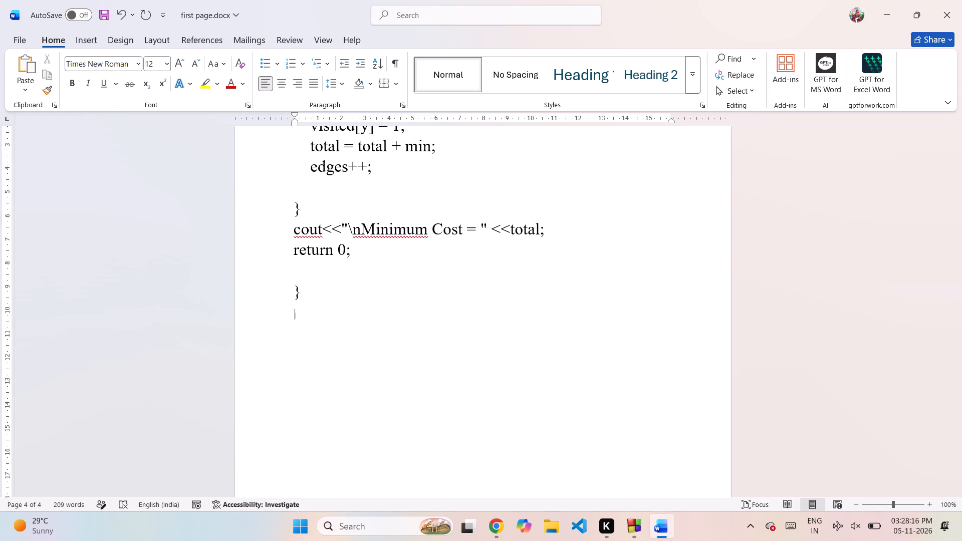
{"action": "key", "text": "BackSpace"}
{"action": "key", "text": "Return"}
{"action": "type", "text": "OutPut"}
{"action": "key", "text": "Left"}
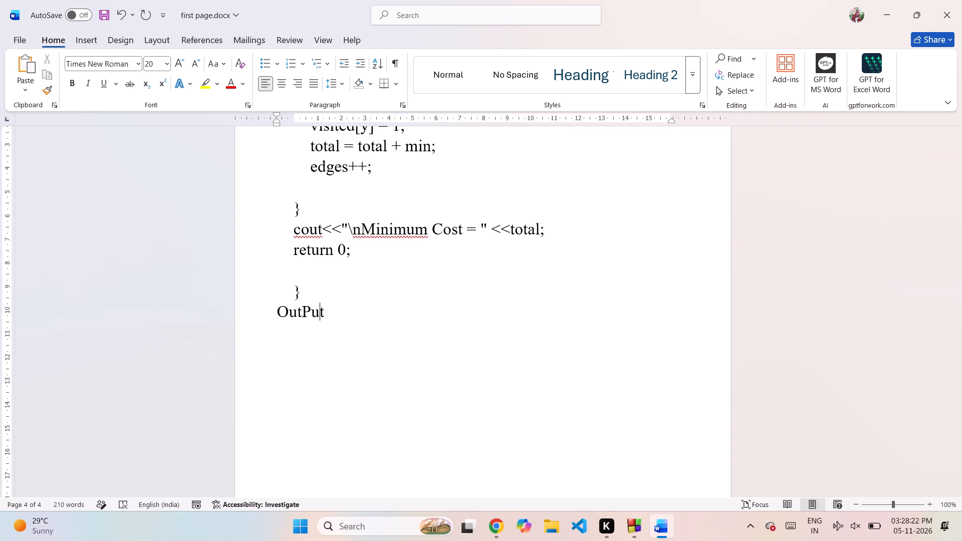
{"action": "key", "text": "Left"}
{"action": "key", "text": "Left"}
{"action": "key", "text": "Left"}
{"action": "key", "text": "Left"}
{"action": "key", "text": "Left"}
{"action": "key", "text": "Left"}
{"action": "key", "text": "Right"}
{"action": "key", "text": "Return"}
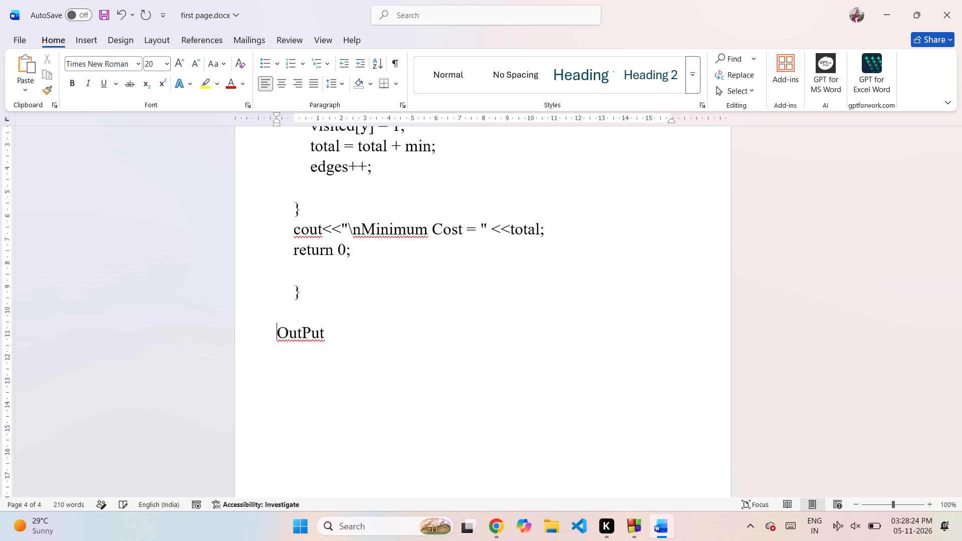
Make the OutPut heading bold and place the cursor on the line below it.
{"action": "key", "text": "ctrl+shift+Right"}
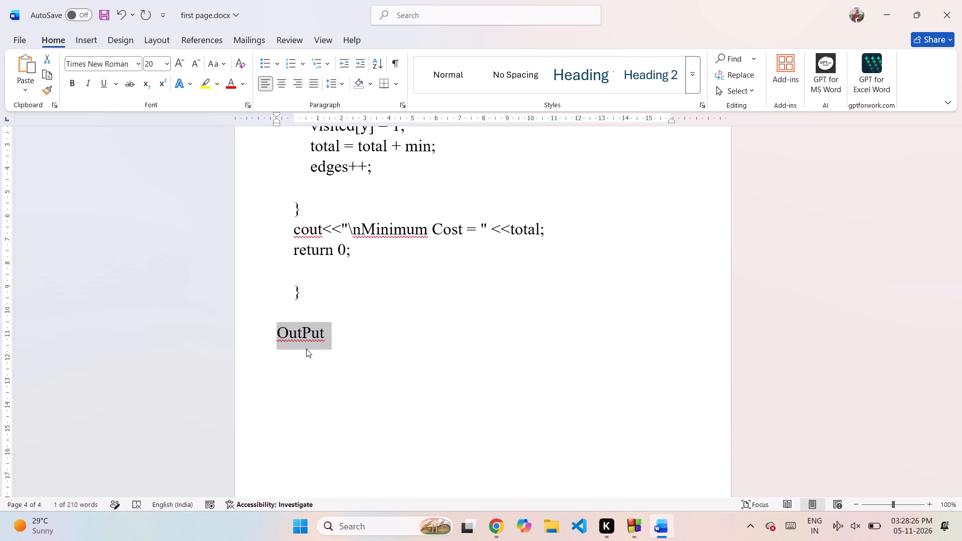
{"action": "key", "text": "ctrl+b"}
{"action": "key", "text": "Right"}
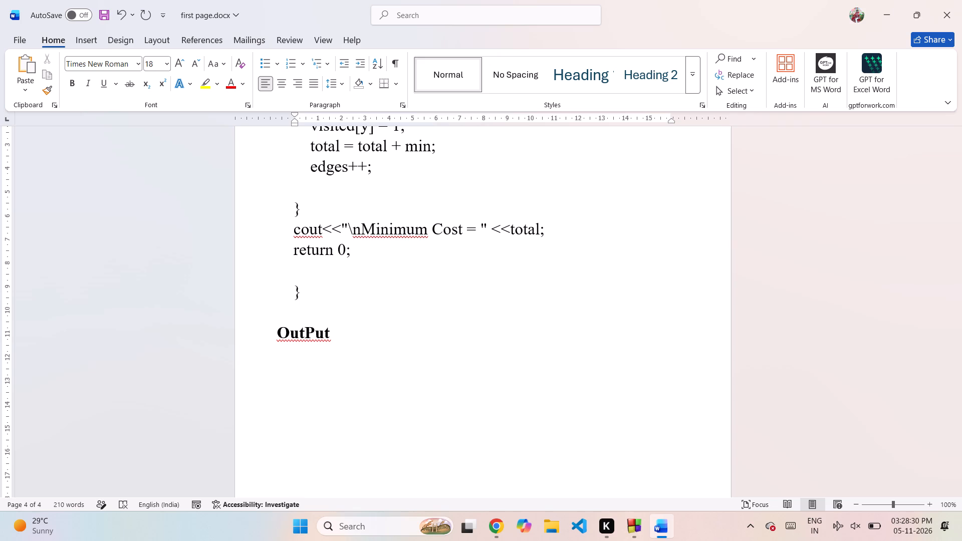
Copy the newest console output screenshot from the File Explorer Gallery and paste it under the OutPut heading in first page.docx.
{"action": "key", "text": "alt+Tab"}
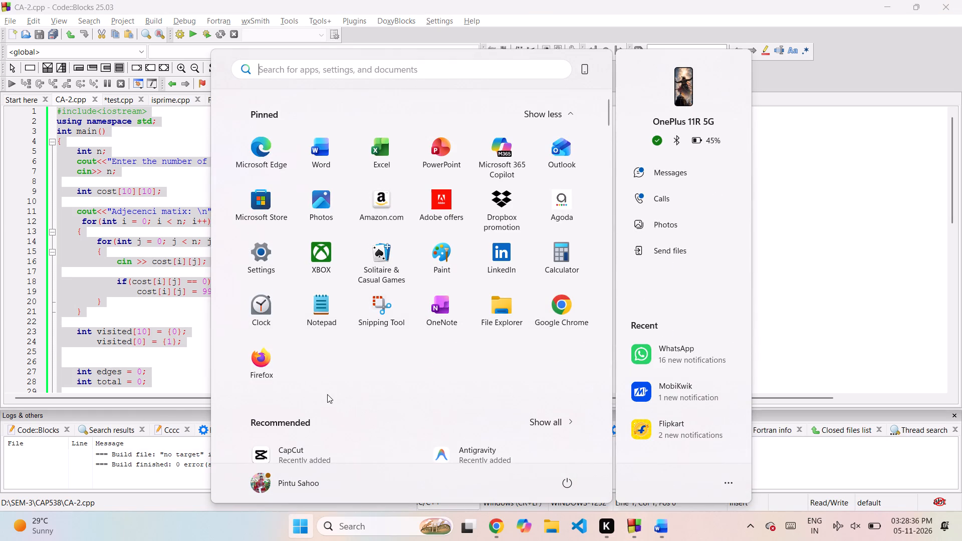
{"action": "key", "text": "super+e"}
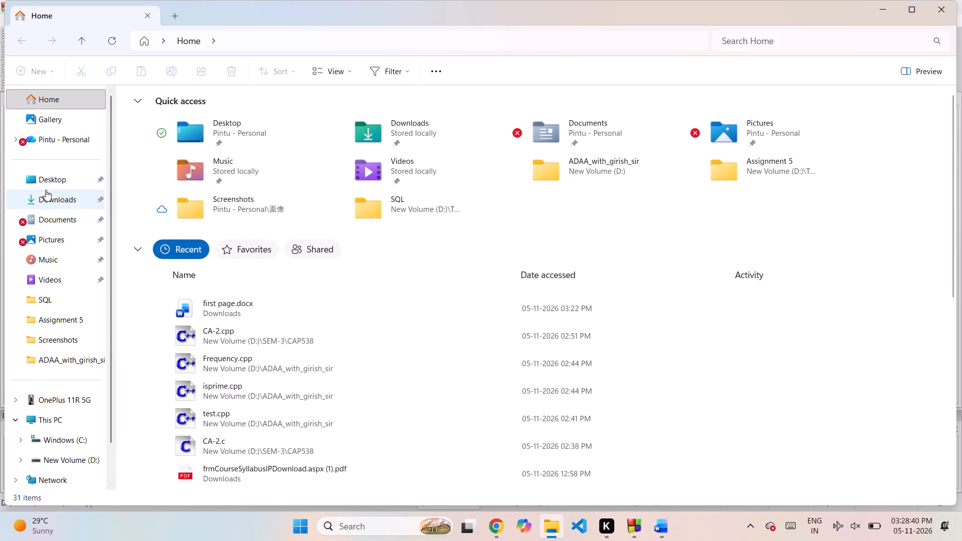
{"action": "left_click", "coordinate": [65, 200]}
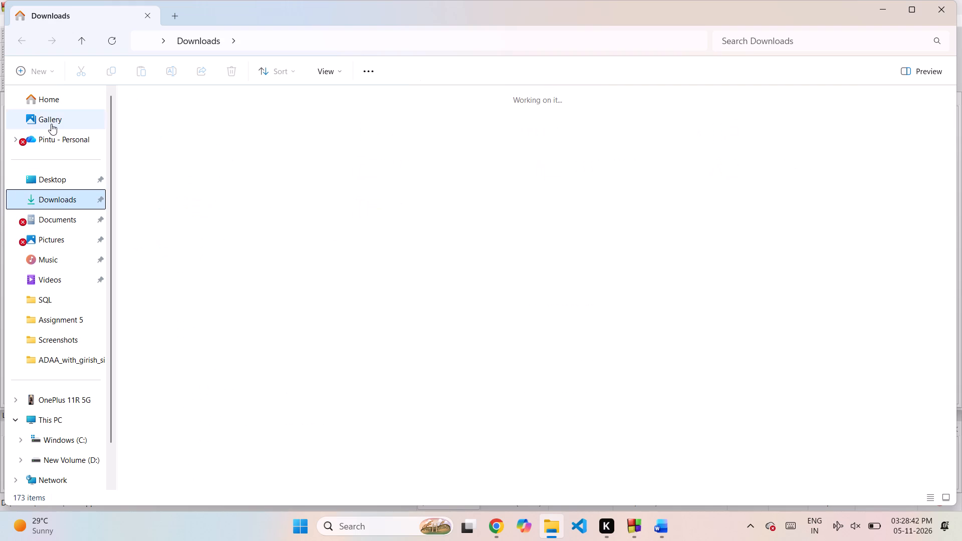
{"action": "left_click", "coordinate": [51, 124]}
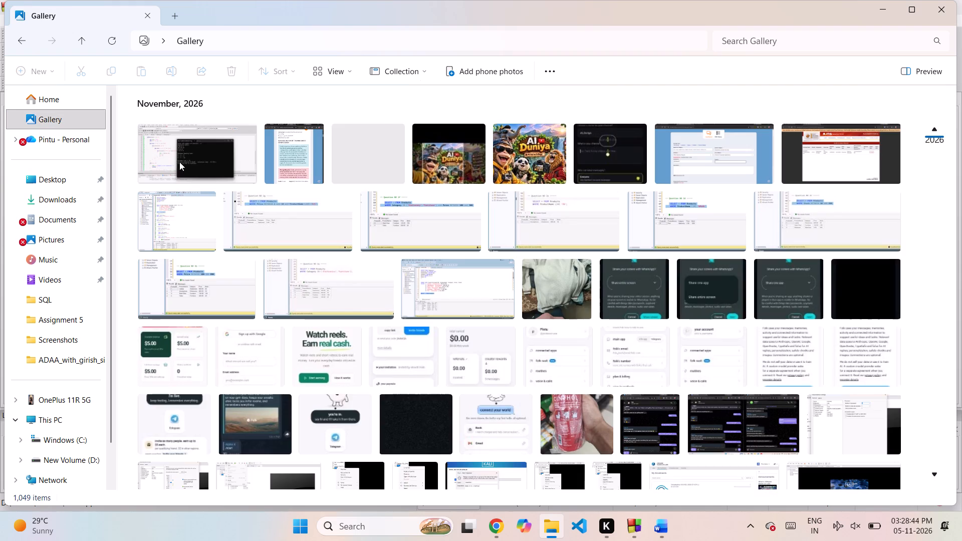
{"action": "left_click", "coordinate": [191, 161]}
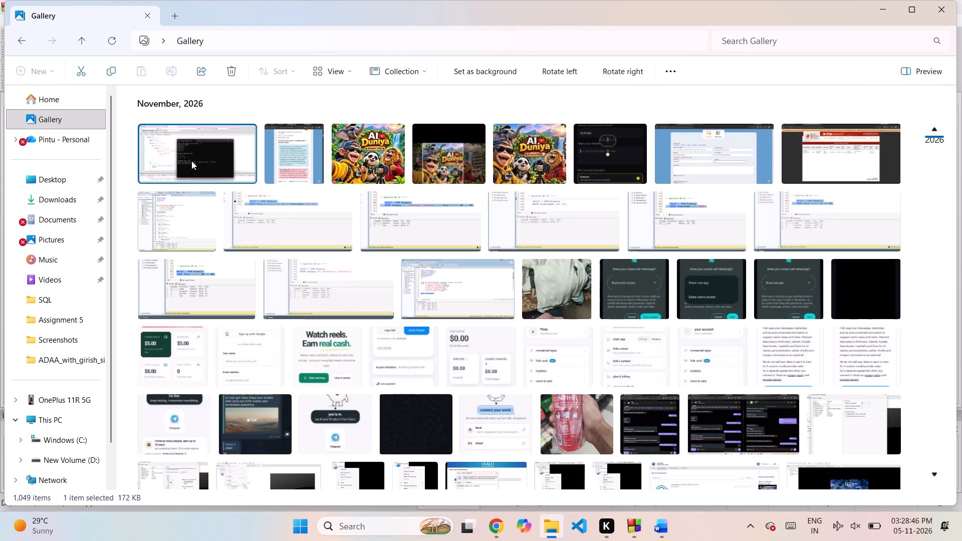
{"action": "key", "text": "ctrl+c"}
{"action": "key", "text": "alt+Tab"}
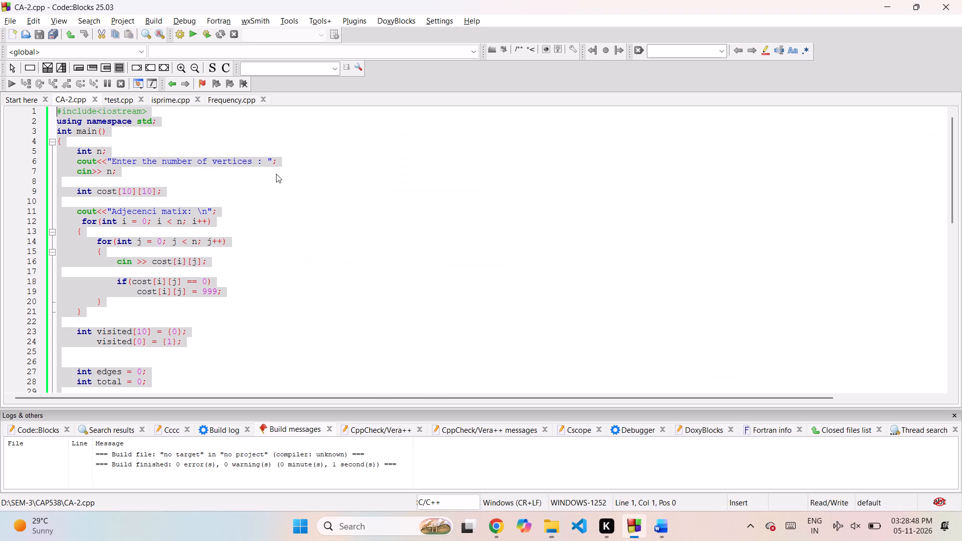
{"action": "key", "text": "alt+Tab"}
{"action": "key", "text": "alt+Tab"}
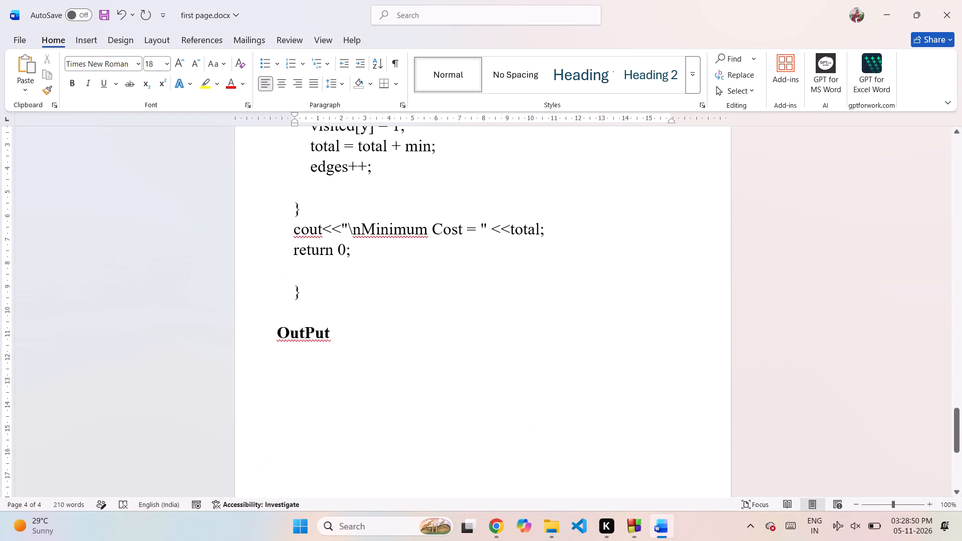
{"action": "key", "text": "ctrl+v"}
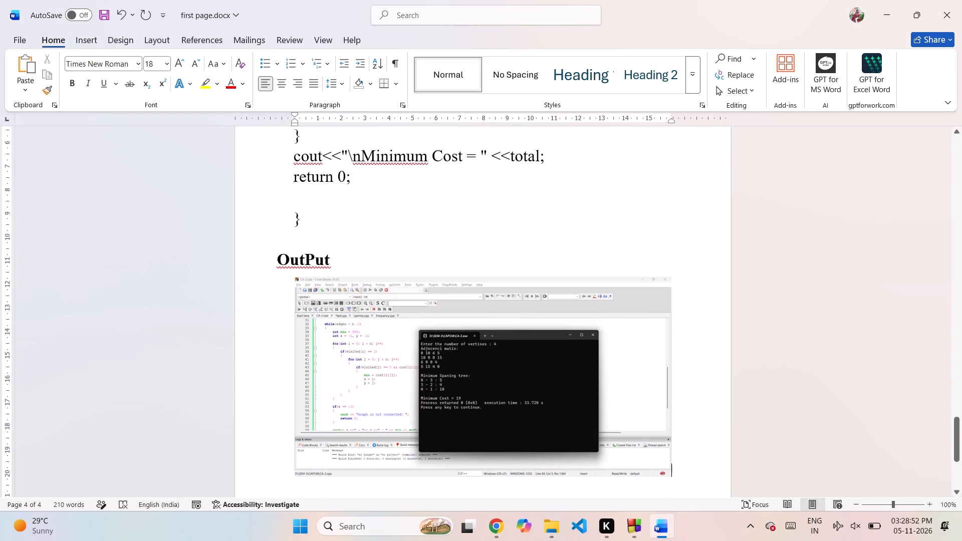
Set the pasted output screenshot's text wrapping to In Front of Text.
{"action": "left_click", "coordinate": [461, 407]}
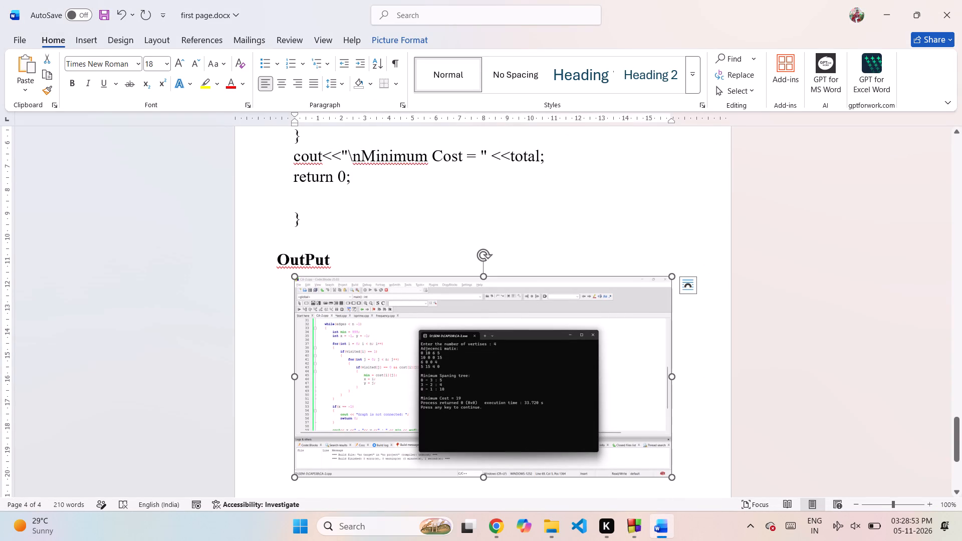
{"action": "left_click", "coordinate": [690, 291]}
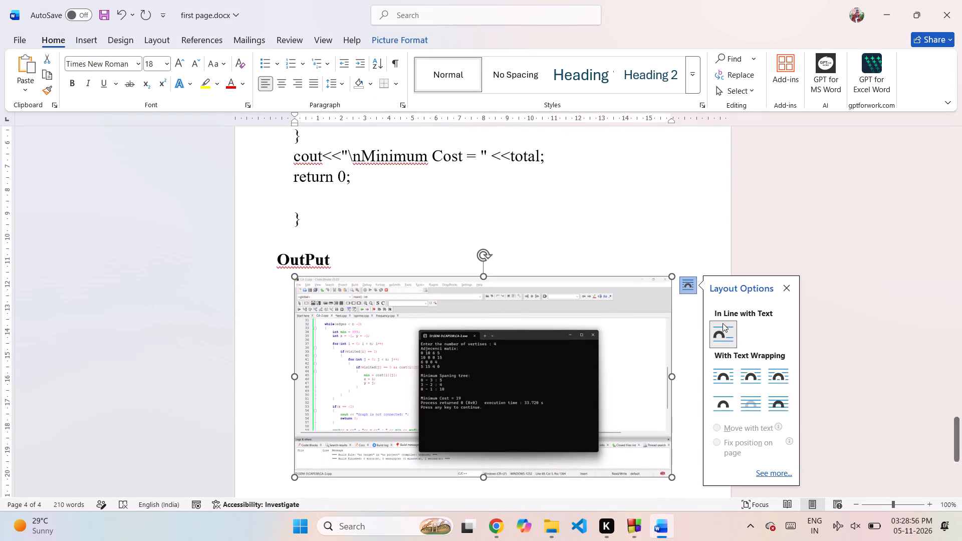
{"action": "left_click", "coordinate": [778, 402]}
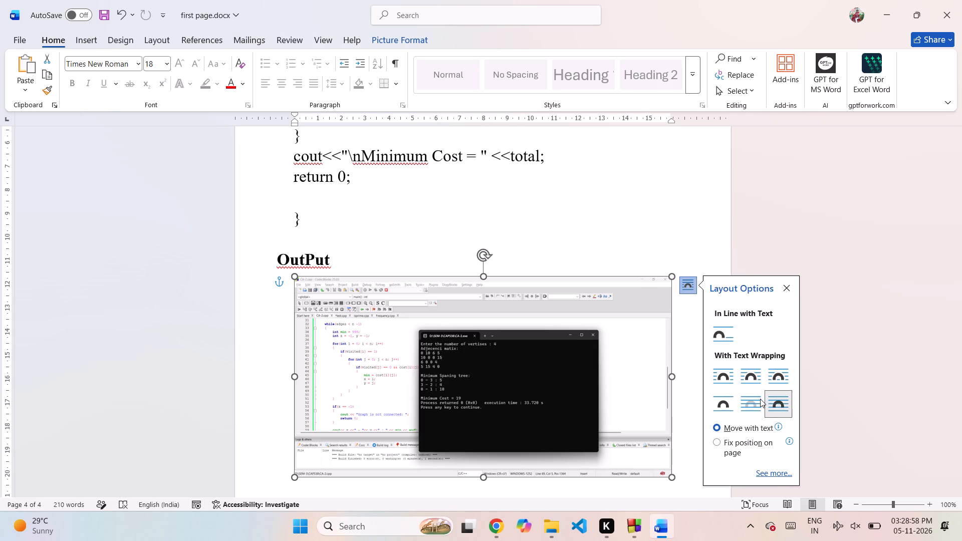
{"action": "left_click", "coordinate": [626, 239]}
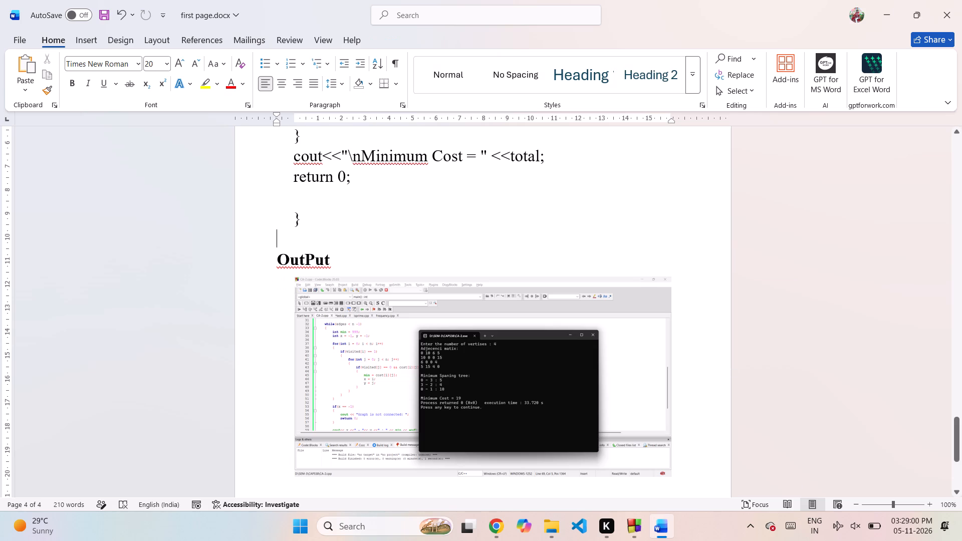
Move the output screenshot slightly lower on the page, lining its left edge up with the OutPut heading.
{"action": "scroll", "coordinate": [511, 333], "scroll_direction": "down", "scroll_amount": 3}
{"action": "scroll", "coordinate": [511, 333], "scroll_direction": "up", "scroll_amount": 1}
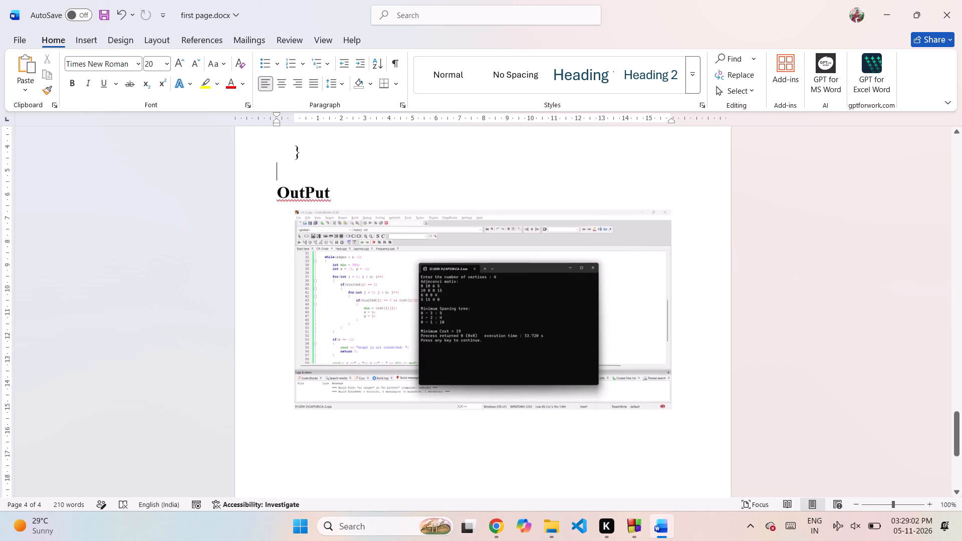
{"action": "scroll", "coordinate": [511, 333], "scroll_direction": "up", "scroll_amount": 1}
{"action": "left_click_drag", "start_coordinate": [419, 400], "coordinate": [404, 446]}
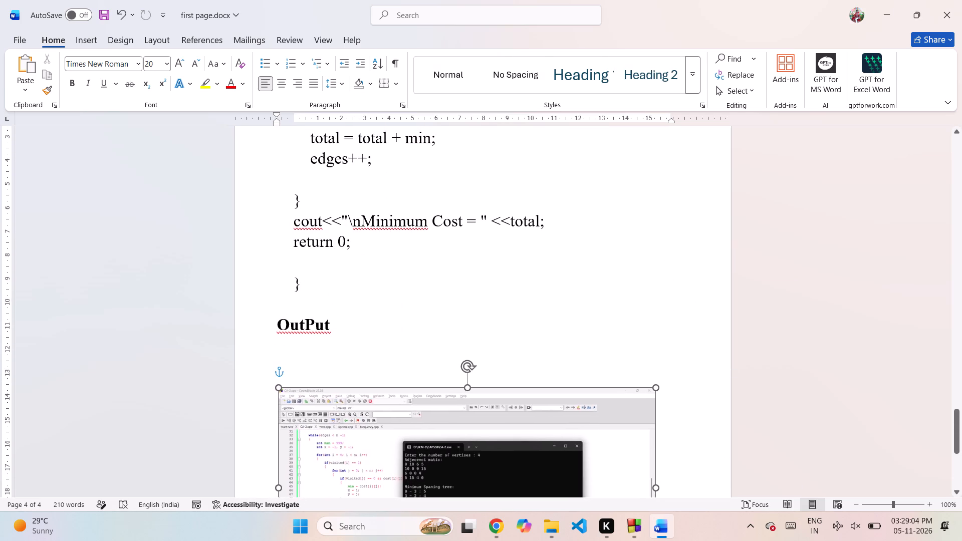
Add two blank lines above the OutPut heading and remove the extra spacing between the heading and the output screenshot.
{"action": "left_click_drag", "start_coordinate": [404, 446], "coordinate": [404, 445]}
{"action": "scroll", "coordinate": [404, 445], "scroll_direction": "down", "scroll_amount": 1}
{"action": "scroll", "coordinate": [407, 386], "scroll_direction": "down", "scroll_amount": 1}
{"action": "scroll", "coordinate": [407, 386], "scroll_direction": "up", "scroll_amount": 1}
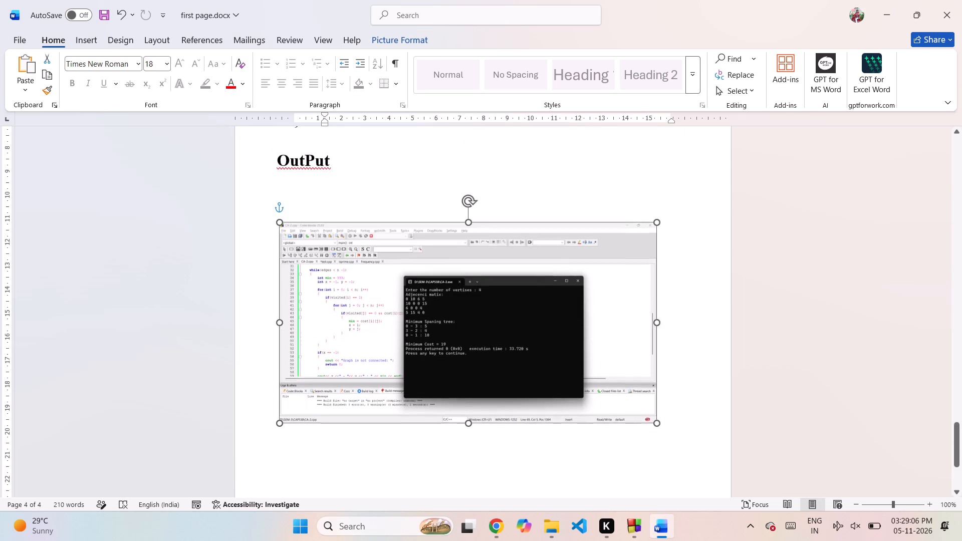
{"action": "scroll", "coordinate": [407, 386], "scroll_direction": "up", "scroll_amount": 1}
{"action": "left_click", "coordinate": [277, 222]}
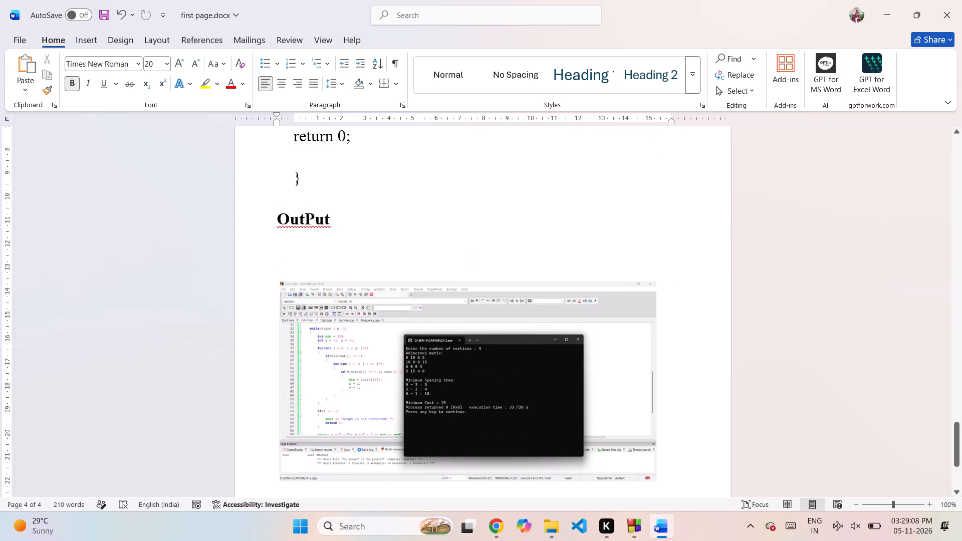
{"action": "key", "text": "Return"}
{"action": "key", "text": "Return"}
{"action": "key", "text": "Down"}
{"action": "key", "text": "Down"}
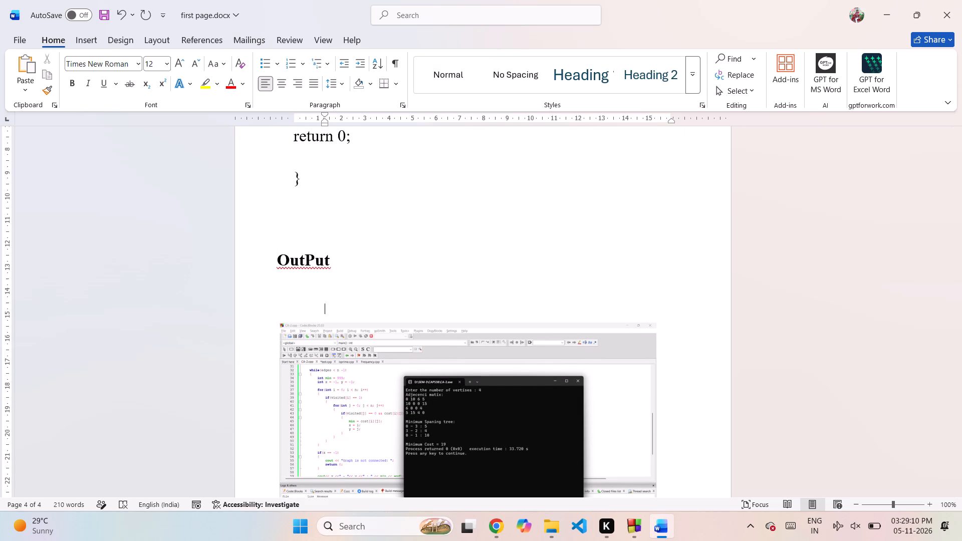
{"action": "key", "text": "BackSpace"}
{"action": "key", "text": "BackSpace"}
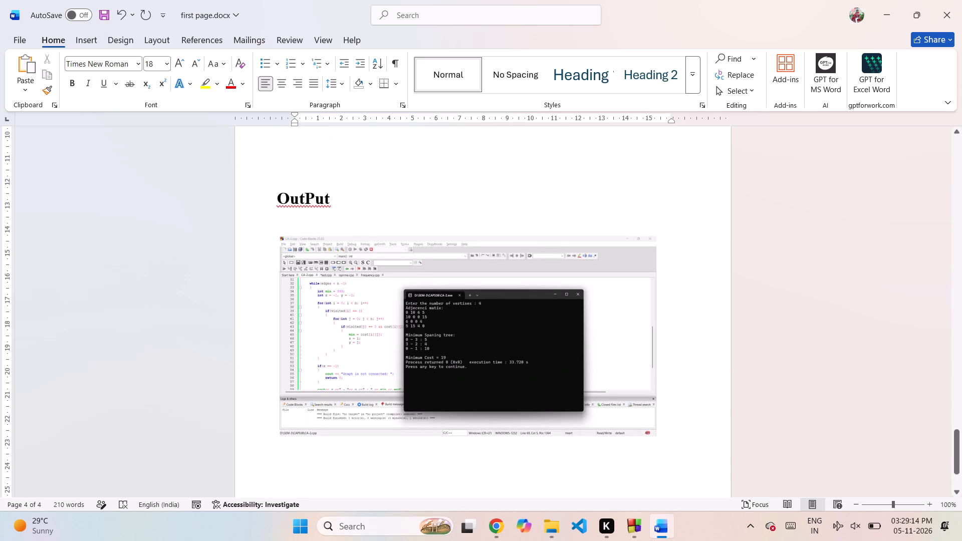
Colour the OutPut heading text red.
{"action": "left_click_drag", "start_coordinate": [333, 203], "coordinate": [280, 203]}
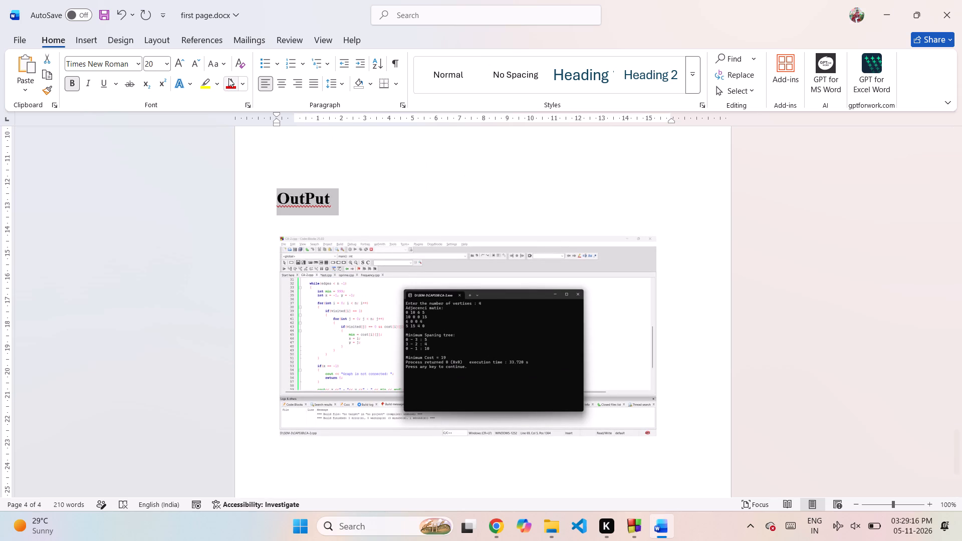
{"action": "left_click", "coordinate": [229, 90]}
{"action": "left_click", "coordinate": [409, 187]}
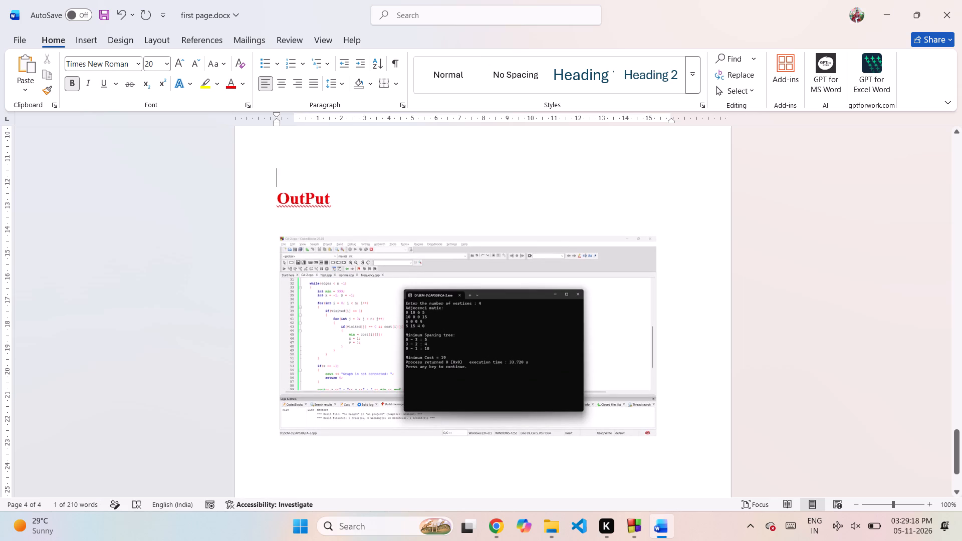
Append " : >" to the end of the OutPut heading.
{"action": "scroll", "coordinate": [338, 217], "scroll_direction": "up", "scroll_amount": 1}
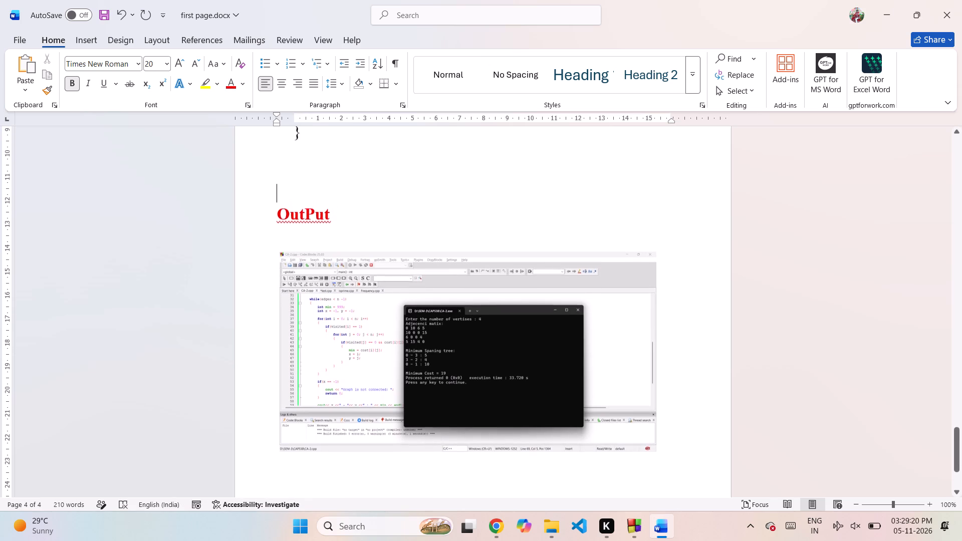
{"action": "left_click", "coordinate": [338, 217]}
{"action": "key", "text": "space"}
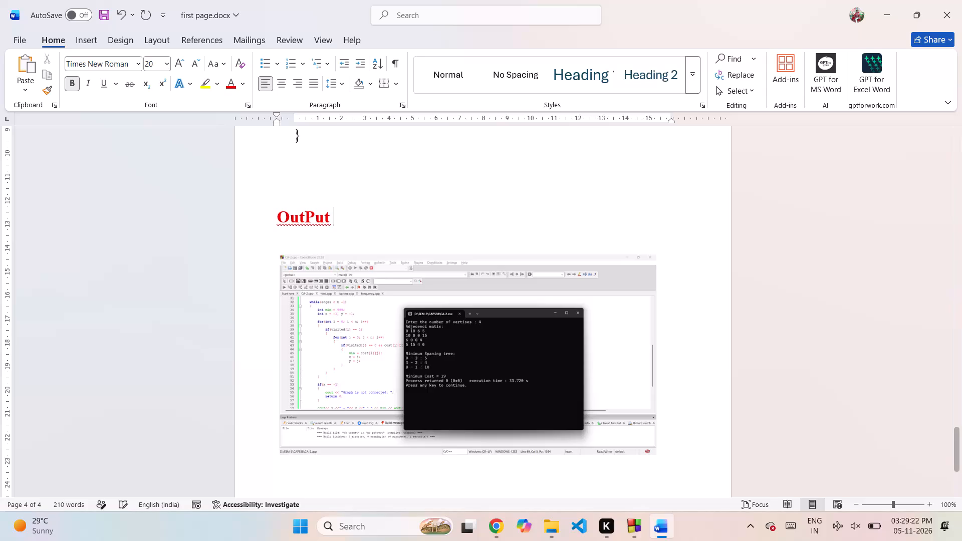
{"action": "type", "text": ":"}
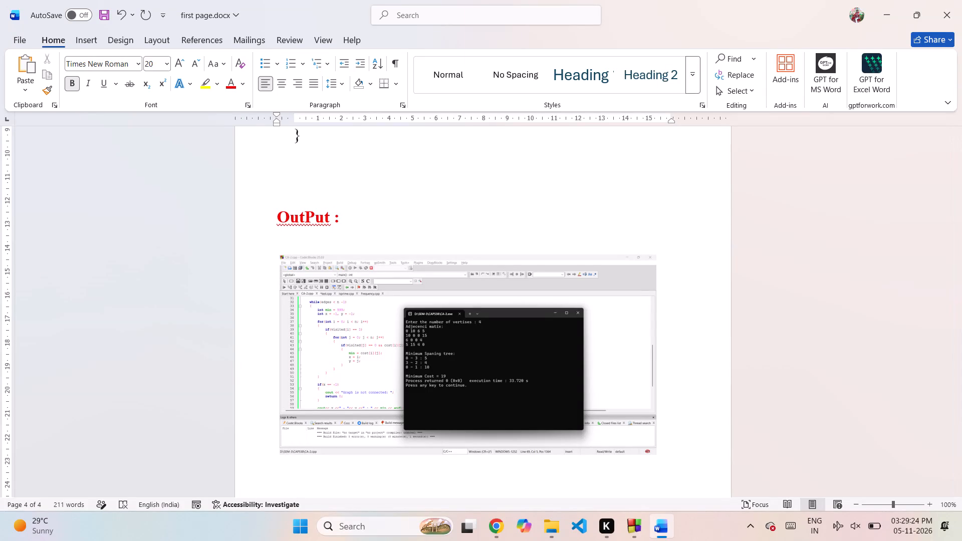
{"action": "key", "text": "space"}
{"action": "type", "text": ">"}
{"action": "left_click", "coordinate": [385, 233]}
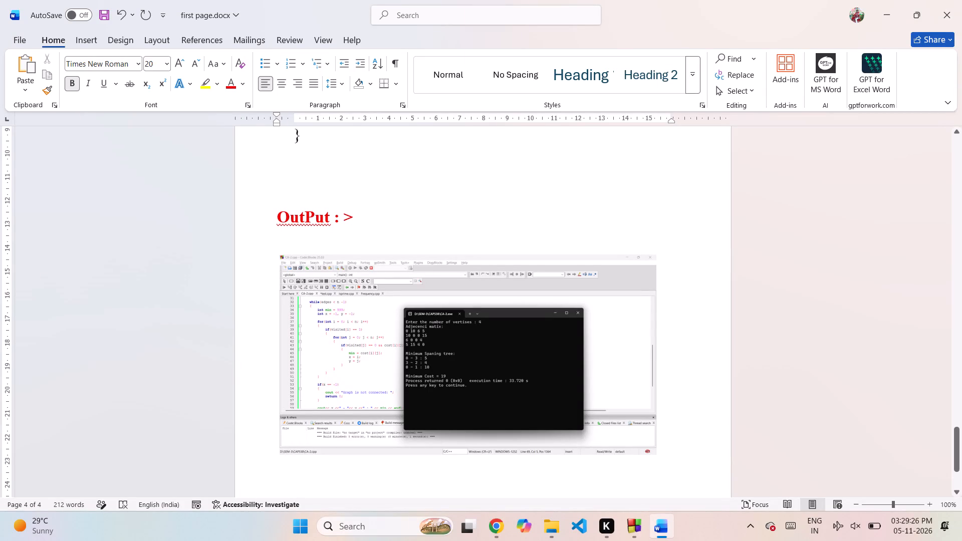
Colour the Code heading and the </> line beneath it red.
{"action": "scroll", "coordinate": [369, 175], "scroll_direction": "up", "scroll_amount": 19}
{"action": "scroll", "coordinate": [361, 313], "scroll_direction": "down", "scroll_amount": 1}
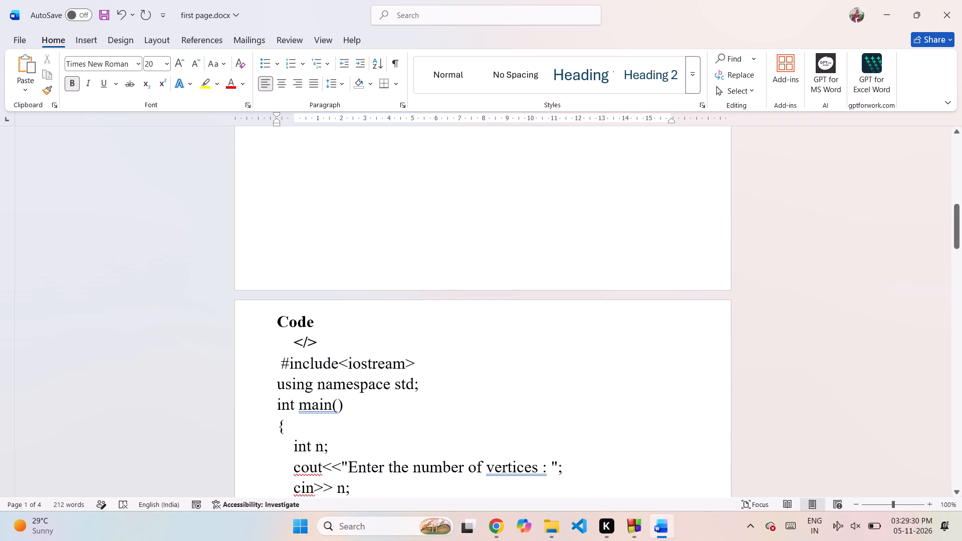
{"action": "left_click_drag", "start_coordinate": [319, 322], "coordinate": [274, 322]}
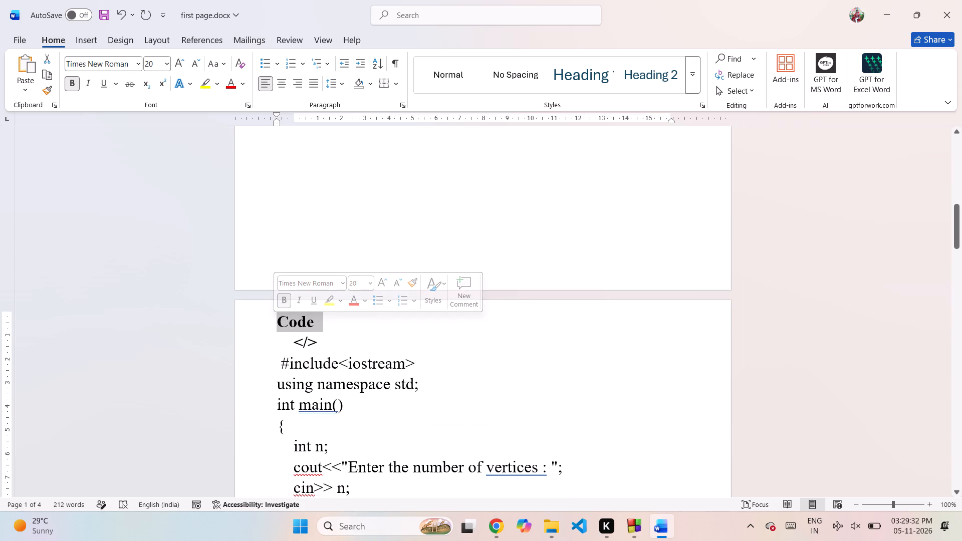
{"action": "left_click_drag", "start_coordinate": [316, 342], "coordinate": [277, 326]}
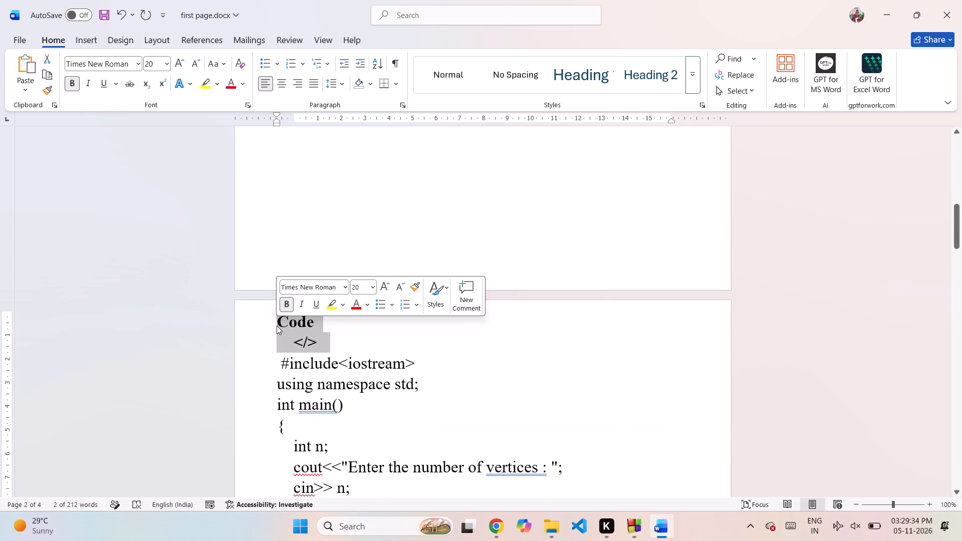
{"action": "left_click", "coordinate": [232, 86]}
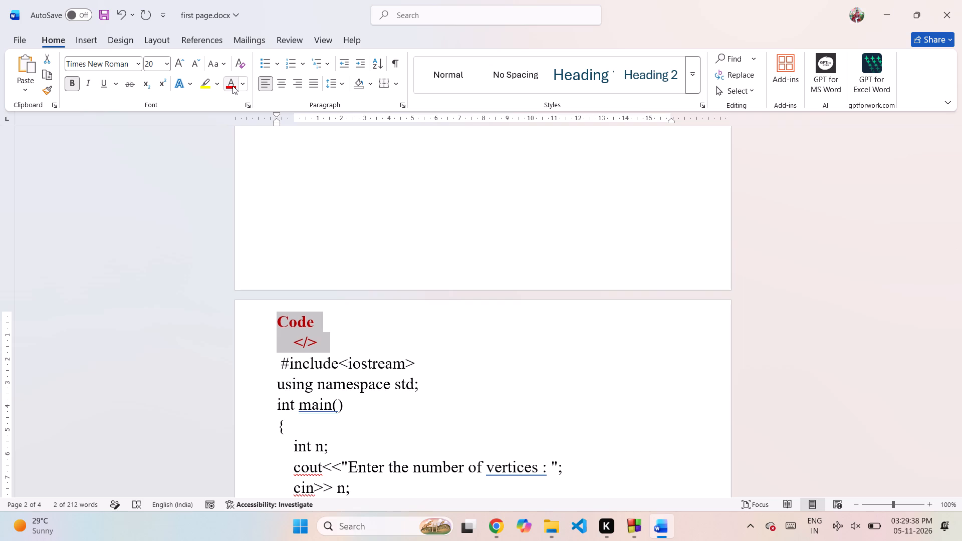
{"action": "scroll", "coordinate": [297, 121], "scroll_direction": "up", "scroll_amount": 3}
{"action": "scroll", "coordinate": [357, 215], "scroll_direction": "up", "scroll_amount": 5}
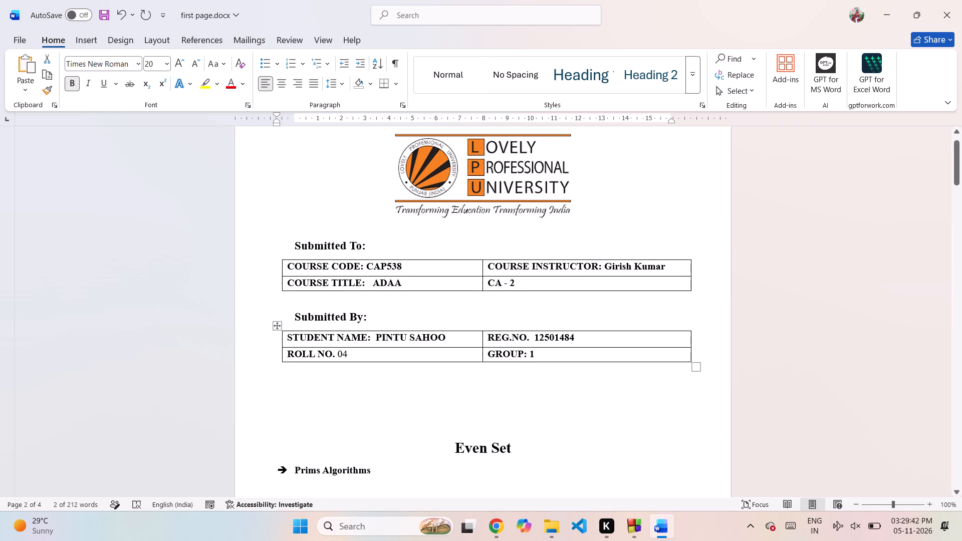
{"action": "left_click", "coordinate": [495, 489]}
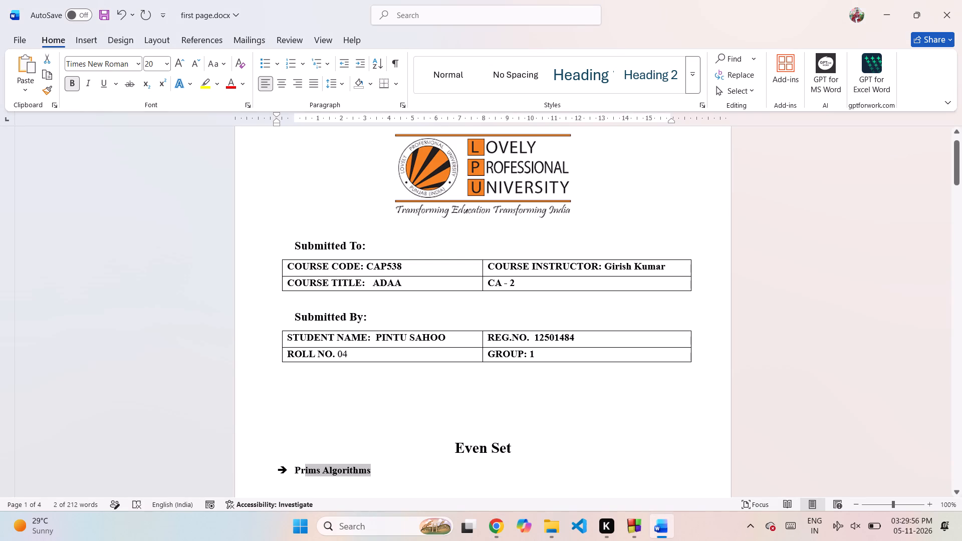
{"action": "left_click_drag", "start_coordinate": [301, 472], "coordinate": [297, 472]}
{"action": "key", "text": "ctrl+v"}
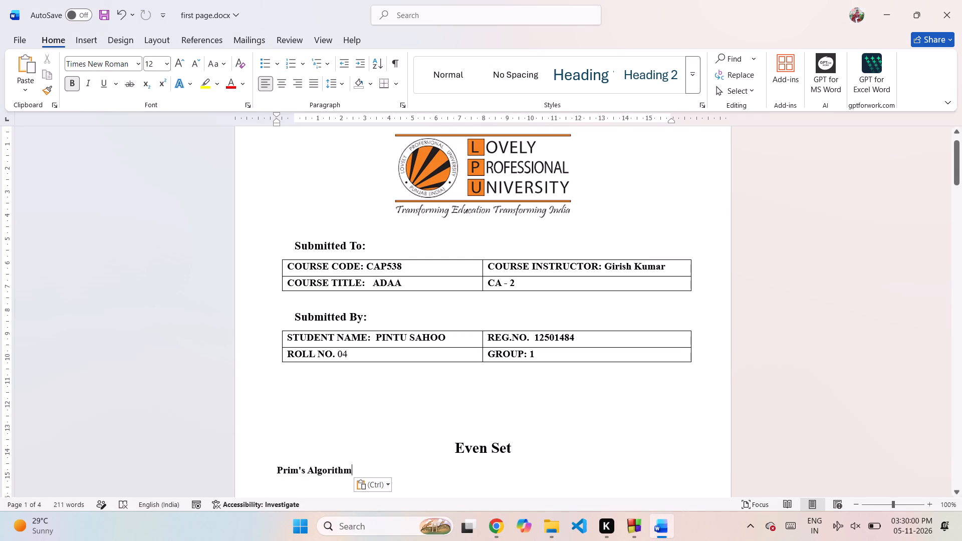
Insert "Q. NO -> " at the start of the Prim's Algorithm line.
{"action": "left_click", "coordinate": [277, 471]}
{"action": "key", "text": "shift+q"}
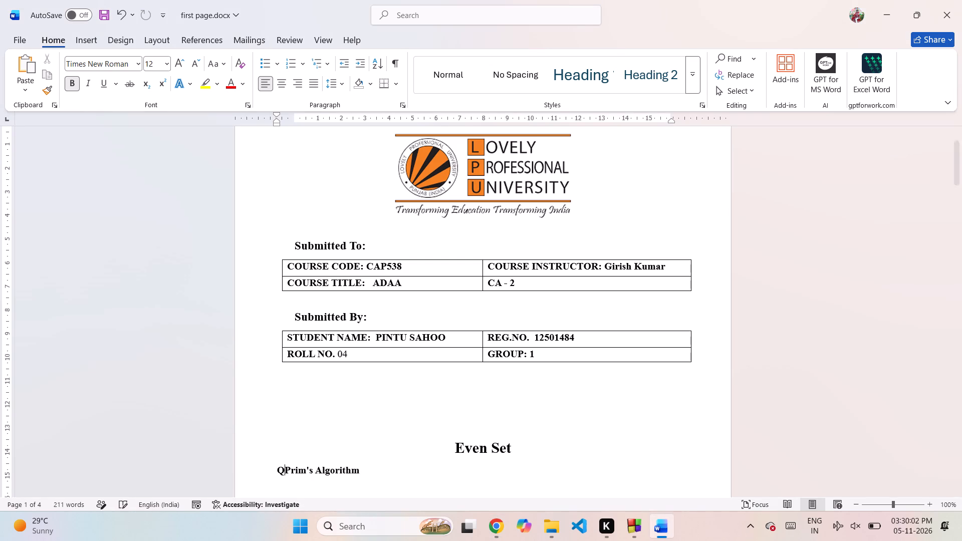
{"action": "type", "text": ". NO"}
{"action": "key", "text": "space"}
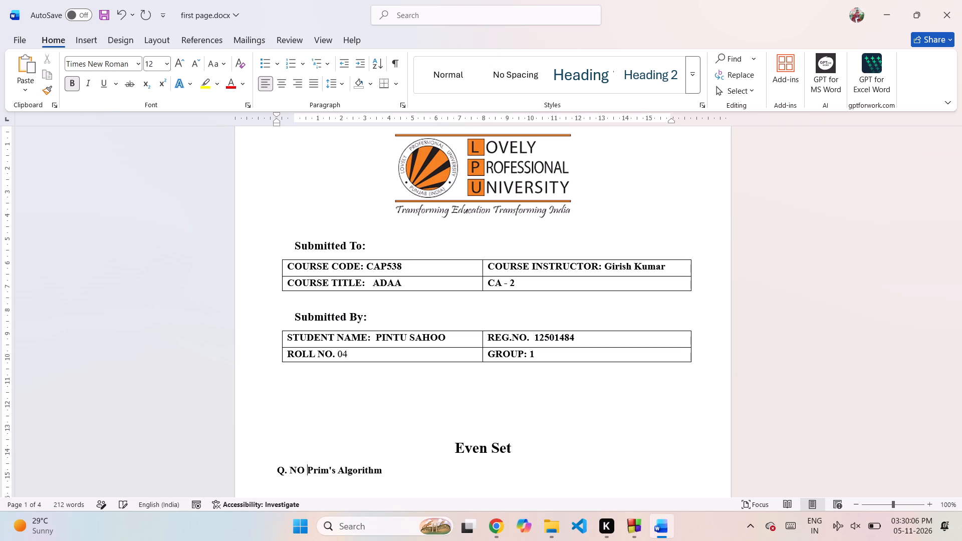
{"action": "key", "text": "minus"}
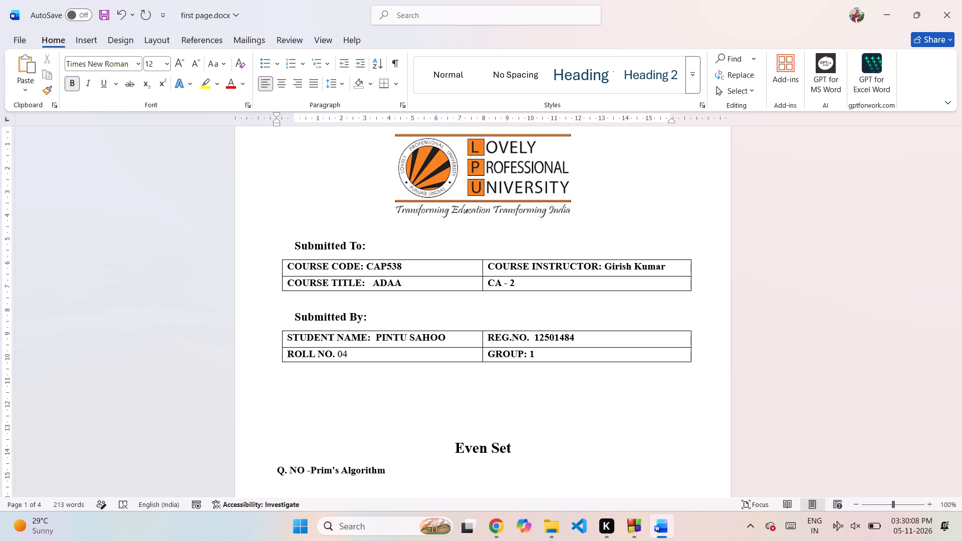
{"action": "type", "text": ">"}
{"action": "key", "text": "space"}
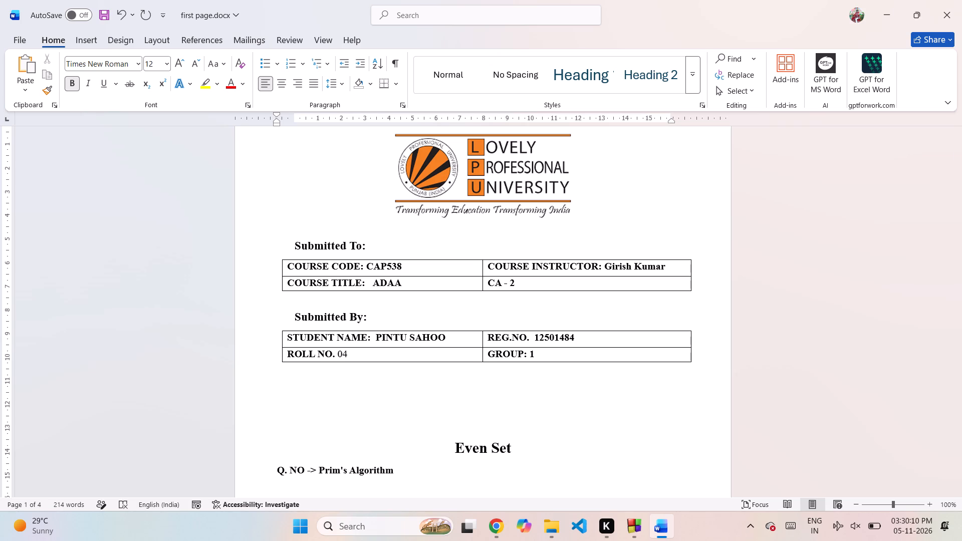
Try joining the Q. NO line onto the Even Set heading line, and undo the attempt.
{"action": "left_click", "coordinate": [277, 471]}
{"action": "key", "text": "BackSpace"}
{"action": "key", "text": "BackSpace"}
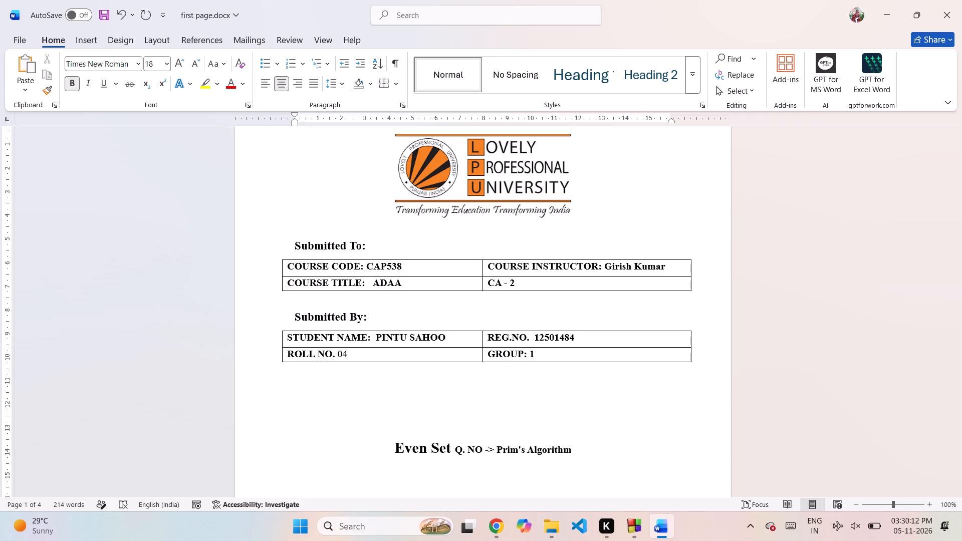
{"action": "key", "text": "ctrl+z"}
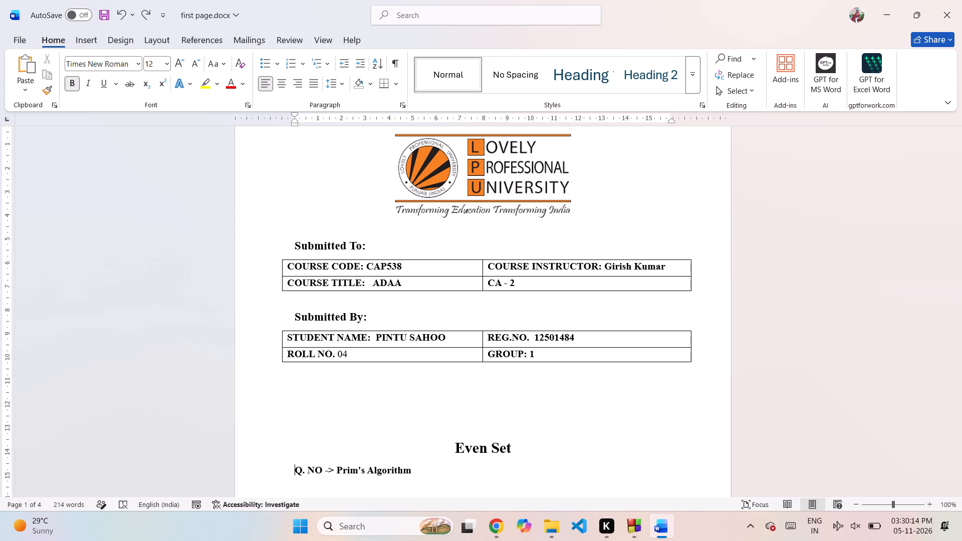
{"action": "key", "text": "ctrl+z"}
Replace the "->" after Q. NO with ": >", keeping it spaced from Prim's Algorithm.
{"action": "key", "text": "Right"}
{"action": "key", "text": "Right"}
{"action": "key", "text": "Right"}
{"action": "key", "text": "Right"}
{"action": "key", "text": "Right"}
{"action": "key", "text": "Right"}
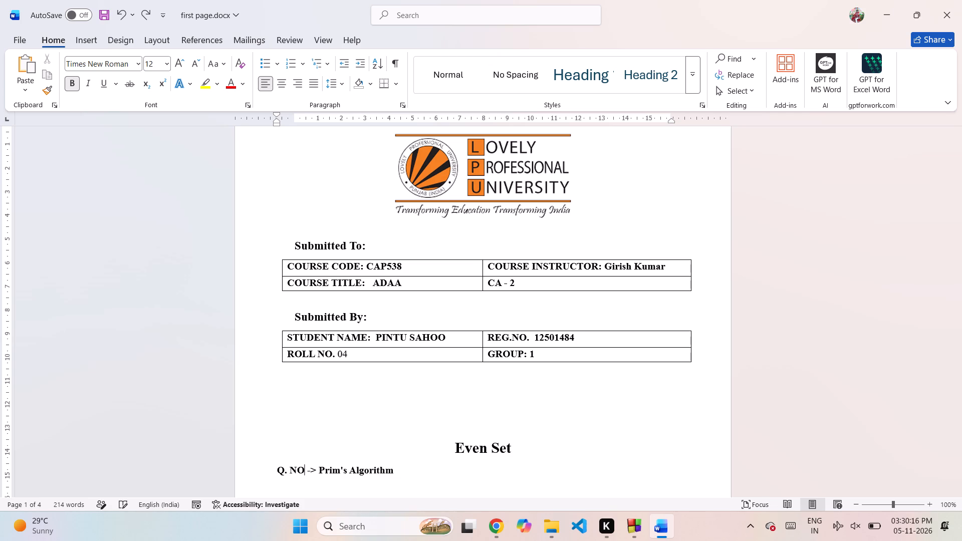
{"action": "key", "text": "Right"}
{"action": "key", "text": "Right"}
{"action": "key", "text": "Right"}
{"action": "key", "text": "Left"}
{"action": "key", "text": "BackSpace"}
{"action": "key", "text": "BackSpace"}
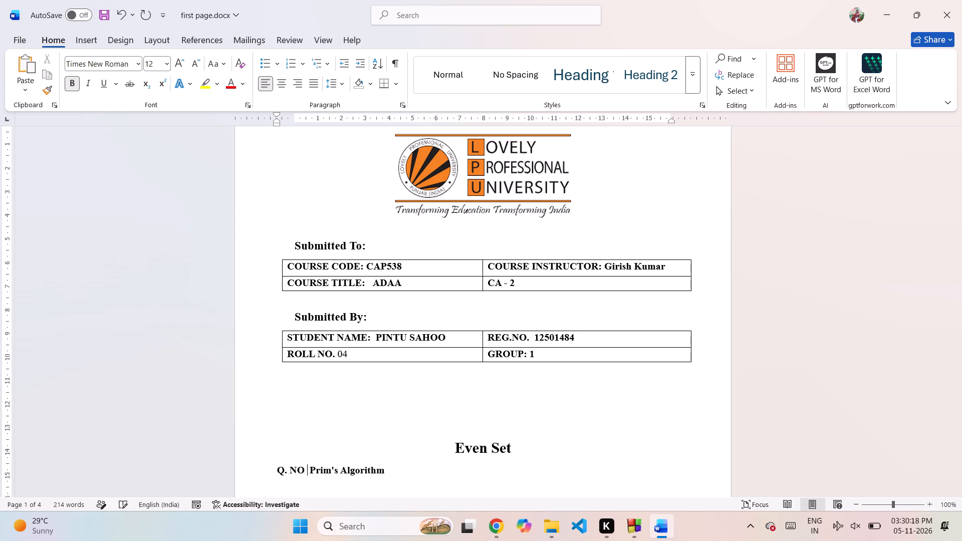
{"action": "type", "text": ":"}
{"action": "key", "text": "space"}
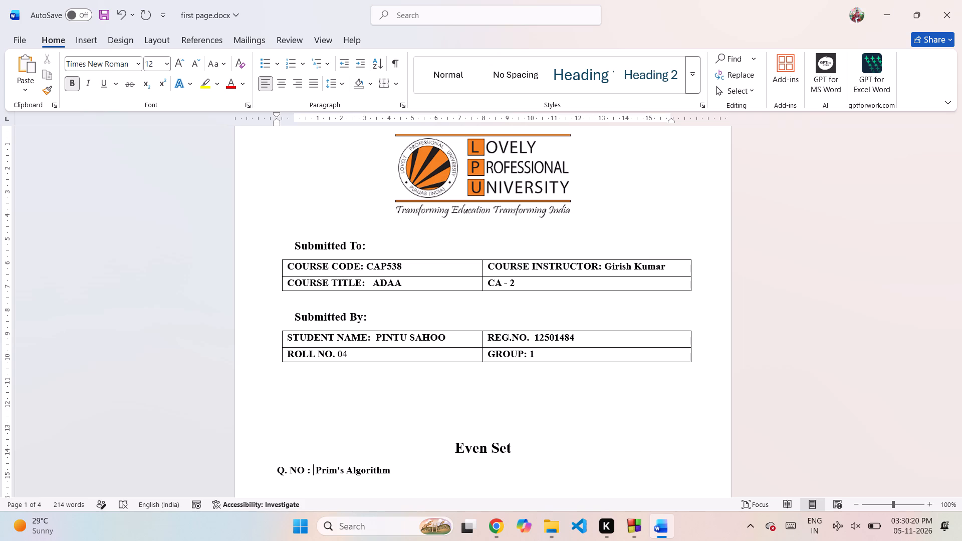
{"action": "type", "text": ">"}
{"action": "key", "text": "space"}
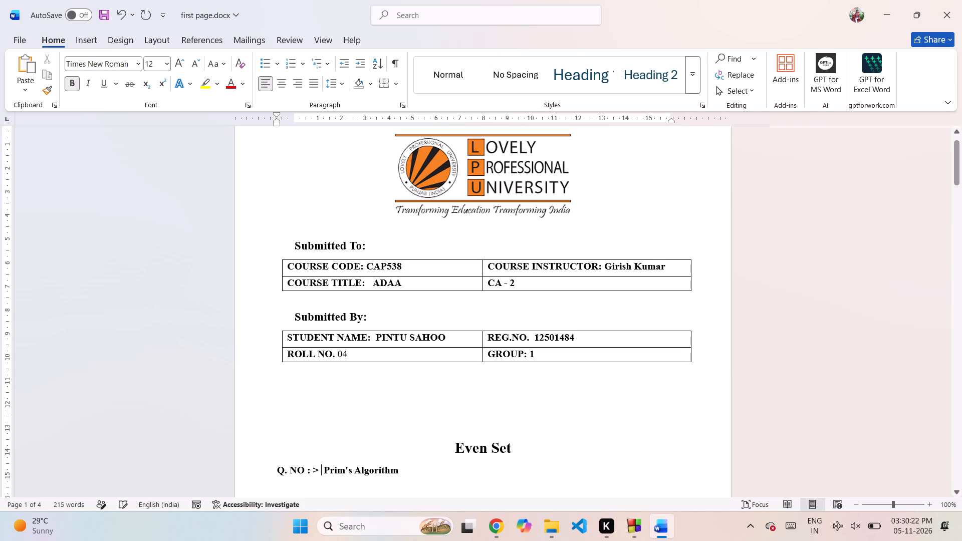
Increase the font size of the whole Q. NO : > Prim's Algorithm line to 14 pt.
{"action": "scroll", "coordinate": [328, 470], "scroll_direction": "down", "scroll_amount": 1}
{"action": "left_click_drag", "start_coordinate": [411, 335], "coordinate": [318, 329]}
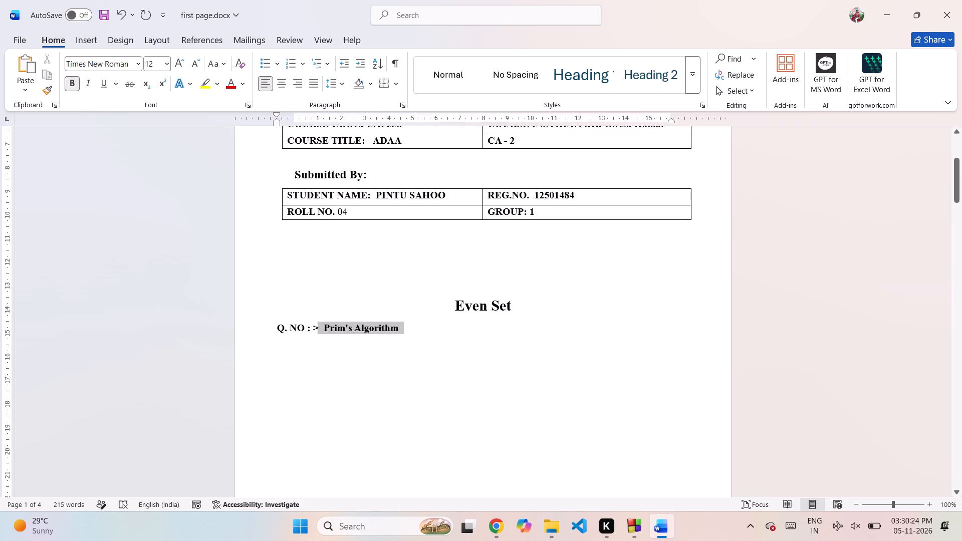
{"action": "left_click_drag", "start_coordinate": [318, 329], "coordinate": [275, 325]}
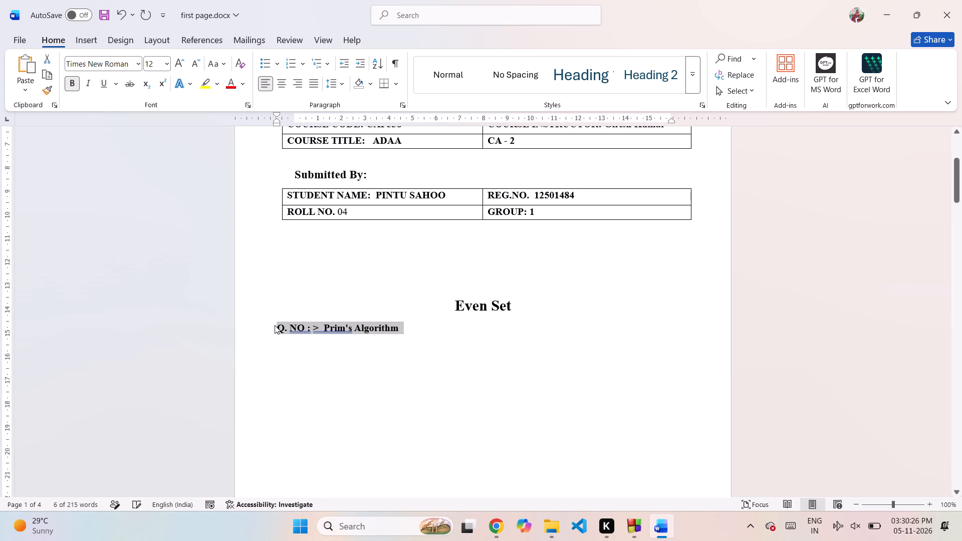
{"action": "key", "text": "ctrl+shift+period"}
Enlarge the Even Set heading to 26 pt.
{"action": "left_click_drag", "start_coordinate": [524, 305], "coordinate": [459, 306]}
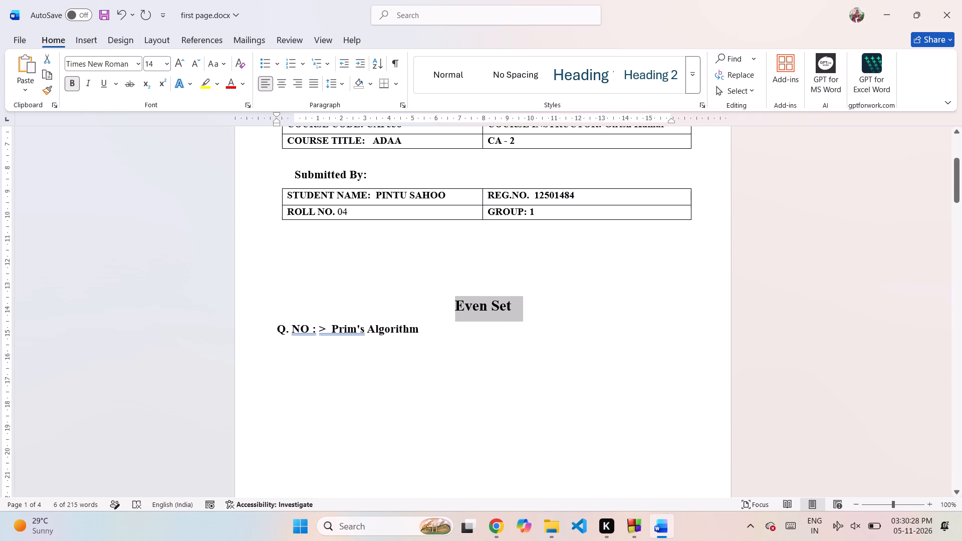
{"action": "left_click_drag", "start_coordinate": [459, 306], "coordinate": [457, 306]}
{"action": "key", "text": "ctrl+shift+period"}
{"action": "key", "text": "ctrl+shift+period"}
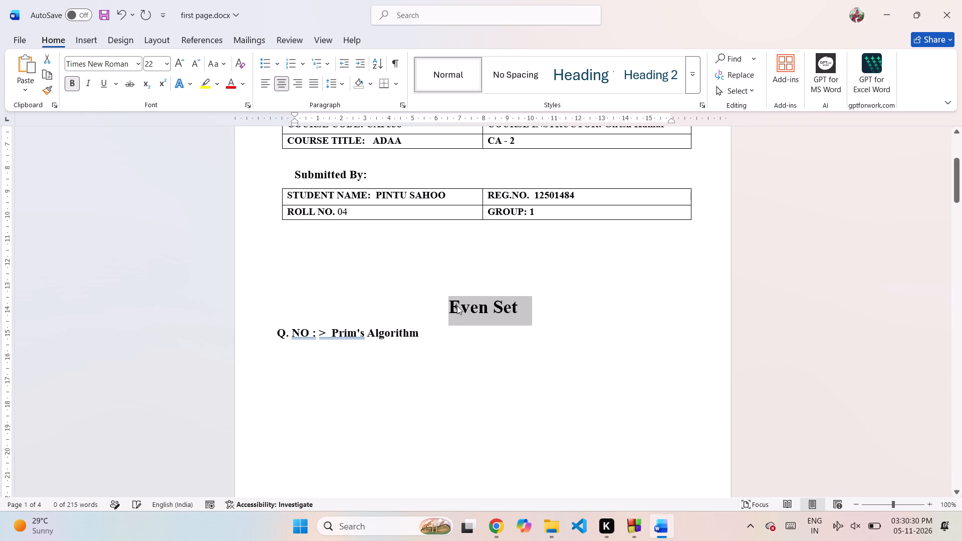
{"action": "key", "text": "ctrl+shift+period"}
{"action": "key", "text": "ctrl+shift+period"}
{"action": "left_click", "coordinate": [456, 322]}
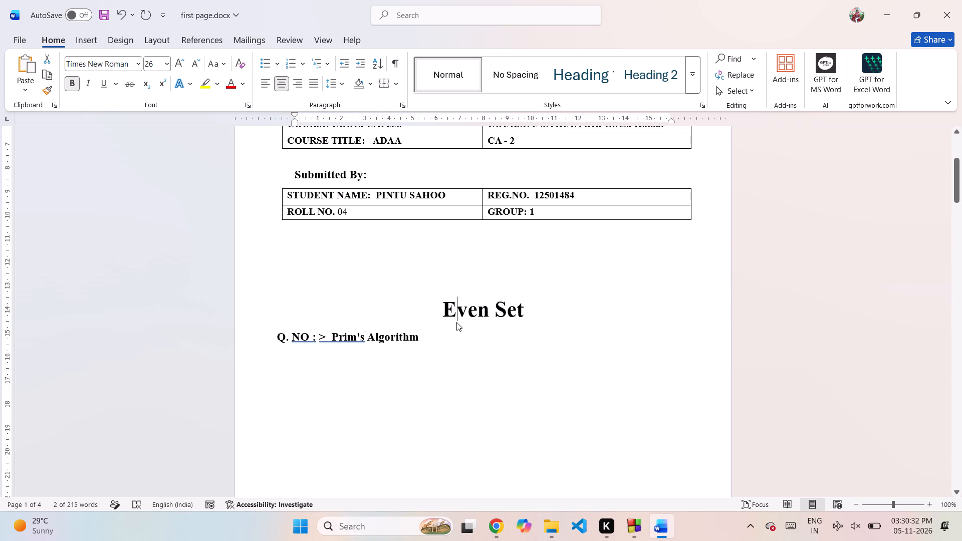
Insert a line break before the Q. NO line to separate it from the Even Set heading.
{"action": "left_click", "coordinate": [279, 337]}
{"action": "key", "text": "Return"}
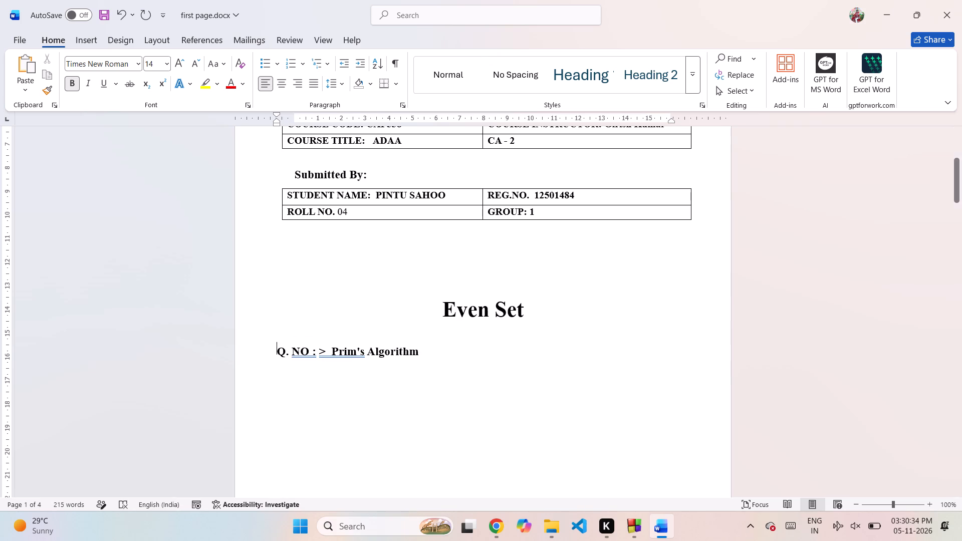
Remove the blank line before the code's final closing brace and place the brace directly below "return 0;" with less indentation.
{"action": "scroll", "coordinate": [320, 358], "scroll_direction": "down", "scroll_amount": 6}
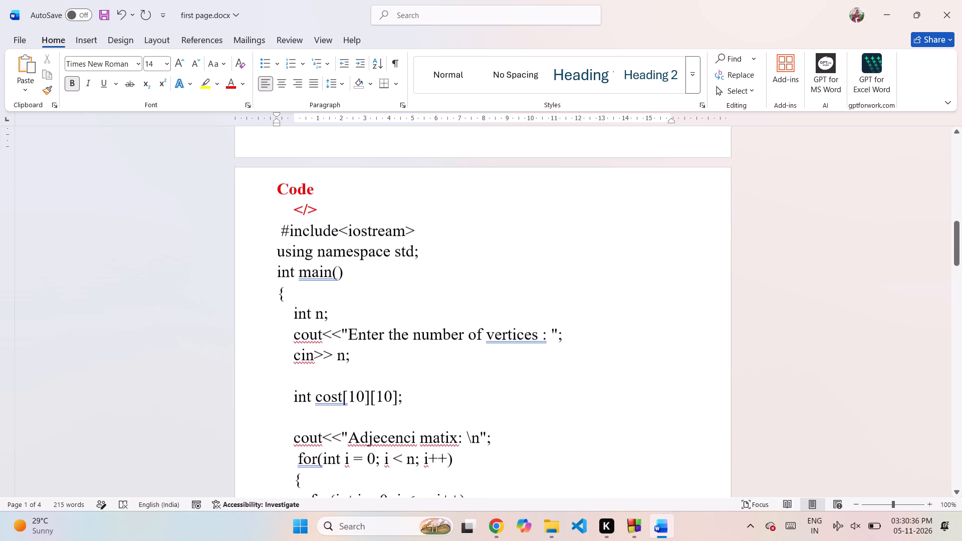
{"action": "scroll", "coordinate": [320, 358], "scroll_direction": "down", "scroll_amount": 9}
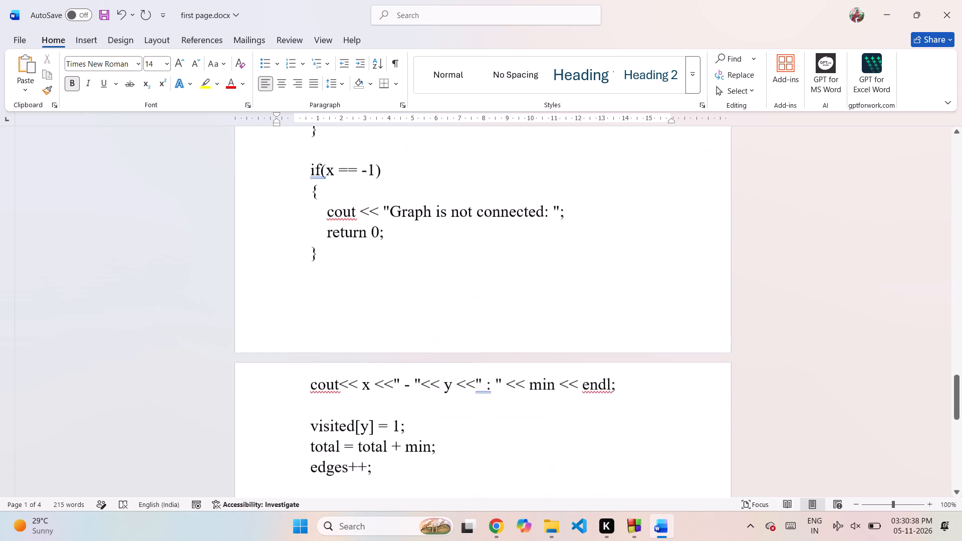
{"action": "scroll", "coordinate": [320, 358], "scroll_direction": "down", "scroll_amount": 4}
{"action": "scroll", "coordinate": [320, 358], "scroll_direction": "up", "scroll_amount": 1}
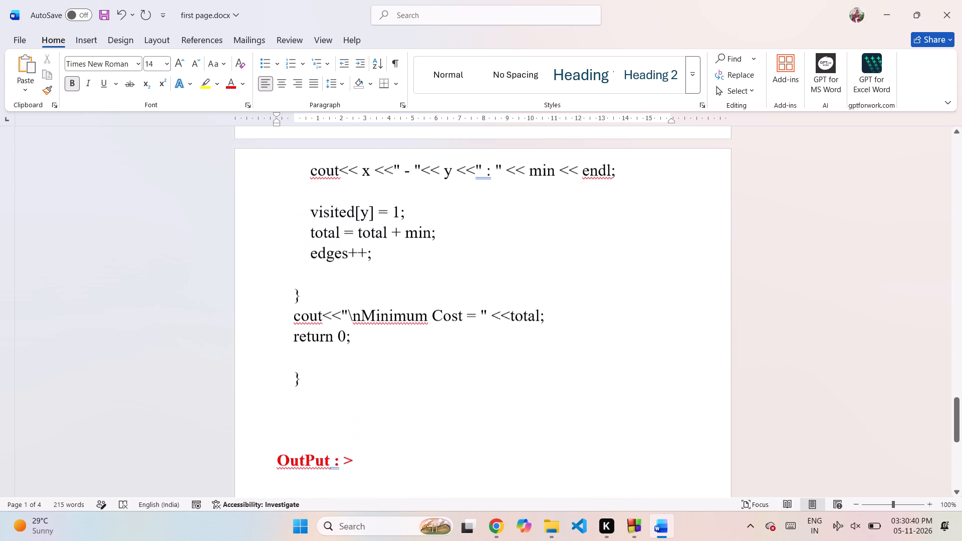
{"action": "scroll", "coordinate": [320, 358], "scroll_direction": "up", "scroll_amount": 1}
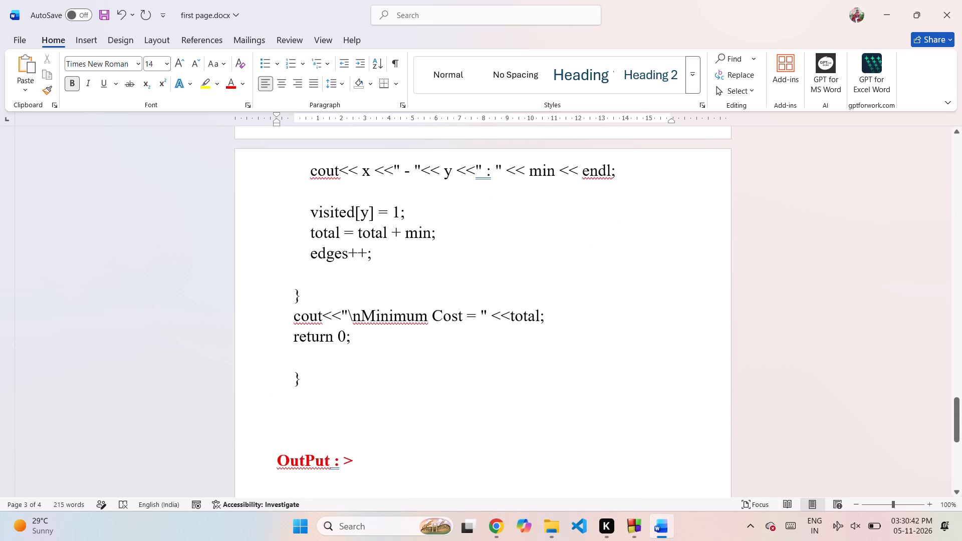
{"action": "left_click", "coordinate": [289, 379]}
{"action": "key", "text": "BackSpace"}
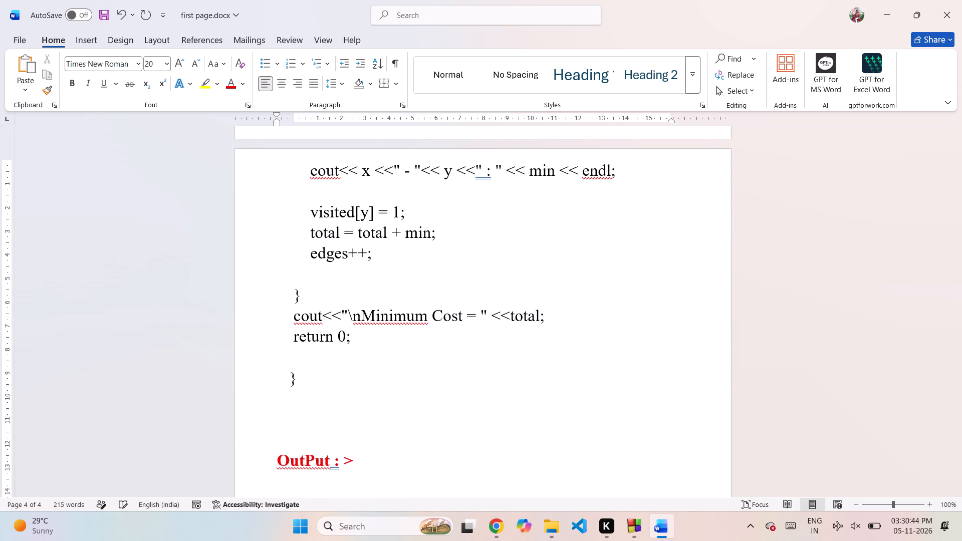
{"action": "key", "text": "BackSpace"}
{"action": "key", "text": "BackSpace"}
{"action": "key", "text": "BackSpace"}
{"action": "key", "text": "BackSpace"}
{"action": "key", "text": "BackSpace"}
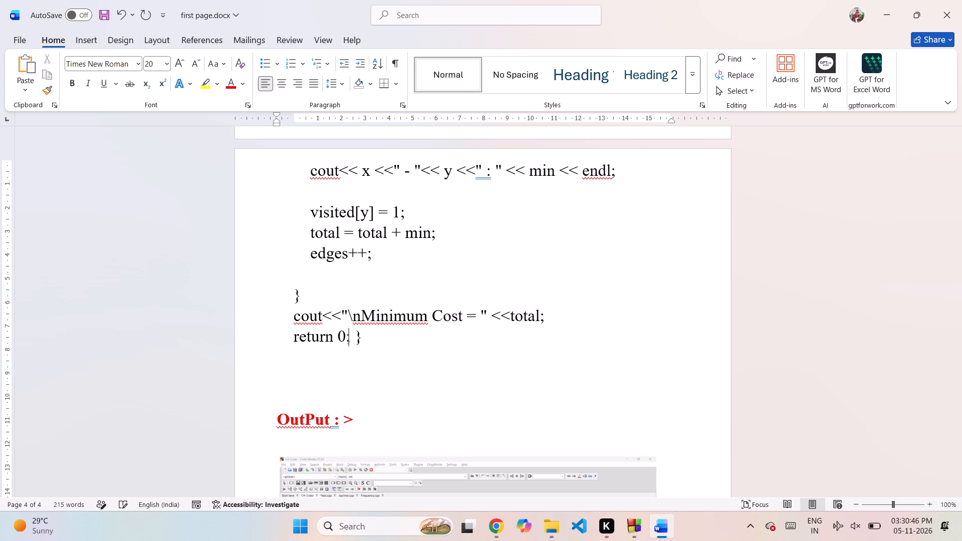
{"action": "key", "text": "Return"}
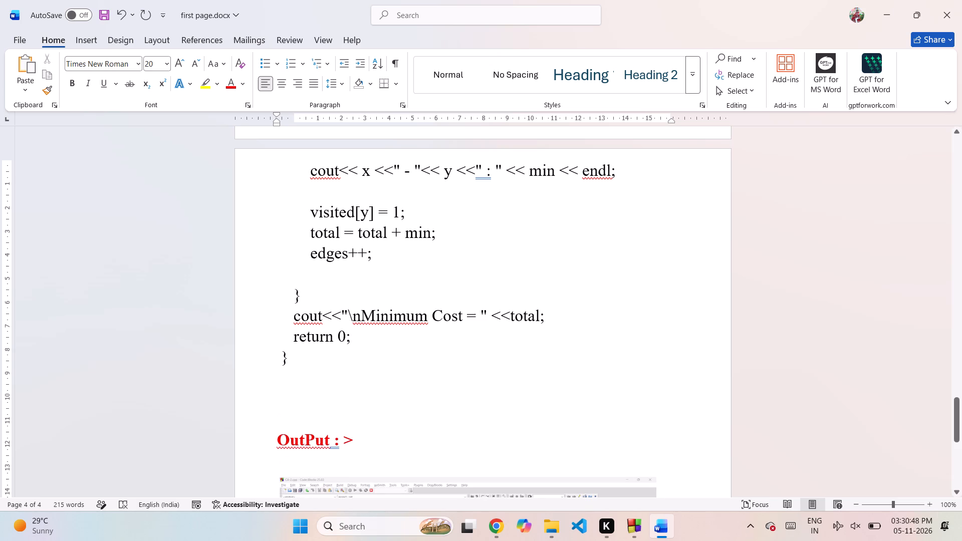
Close up the blank line between "edges++;" and the closing brace above the Minimum Cost line.
{"action": "left_click", "coordinate": [295, 296]}
{"action": "key", "text": "BackSpace"}
{"action": "key", "text": "BackSpace"}
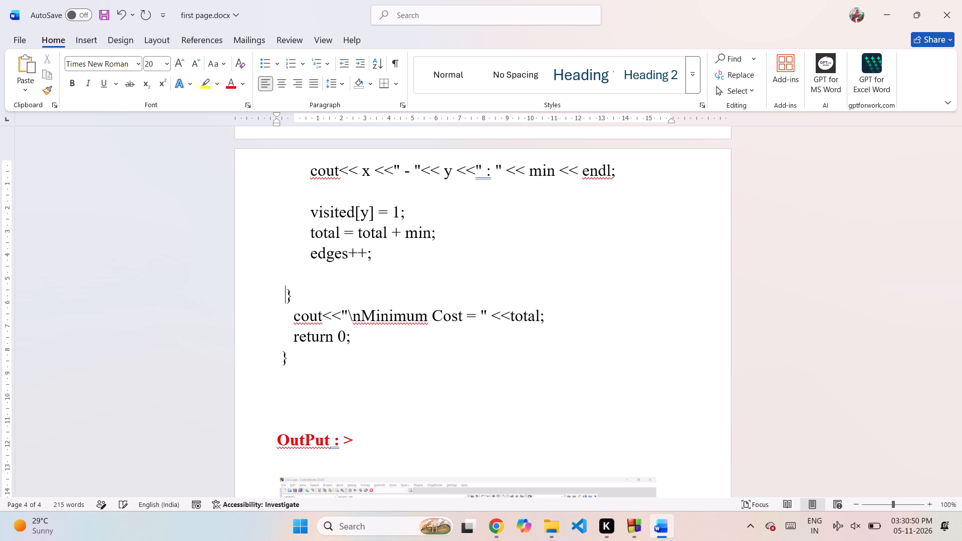
{"action": "key", "text": "BackSpace"}
{"action": "key", "text": "BackSpace"}
{"action": "key", "text": "BackSpace"}
{"action": "key", "text": "BackSpace"}
Reposition the output screenshot slightly lower and nearer the left margin beneath the OutPut : > heading.
{"action": "scroll", "coordinate": [295, 296], "scroll_direction": "down", "scroll_amount": 3}
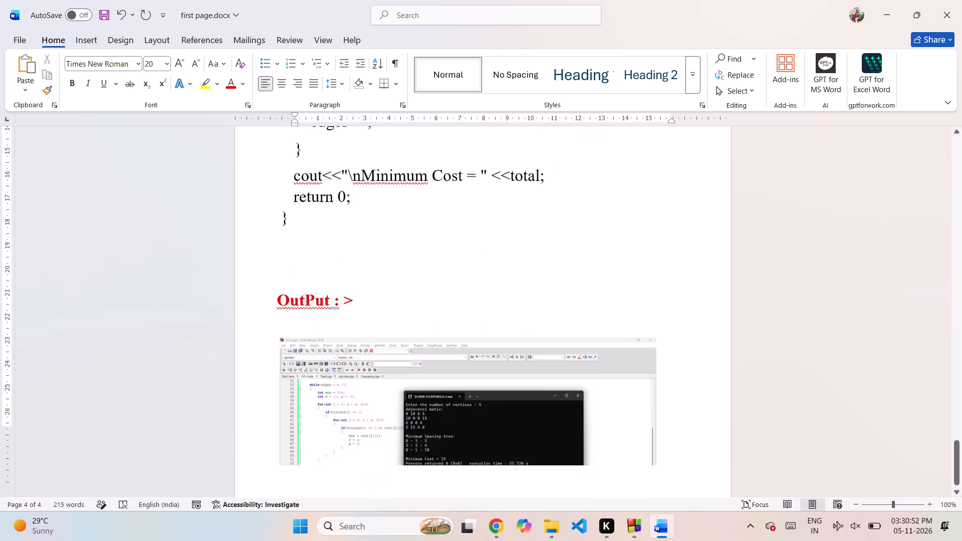
{"action": "scroll", "coordinate": [295, 296], "scroll_direction": "down", "scroll_amount": 2}
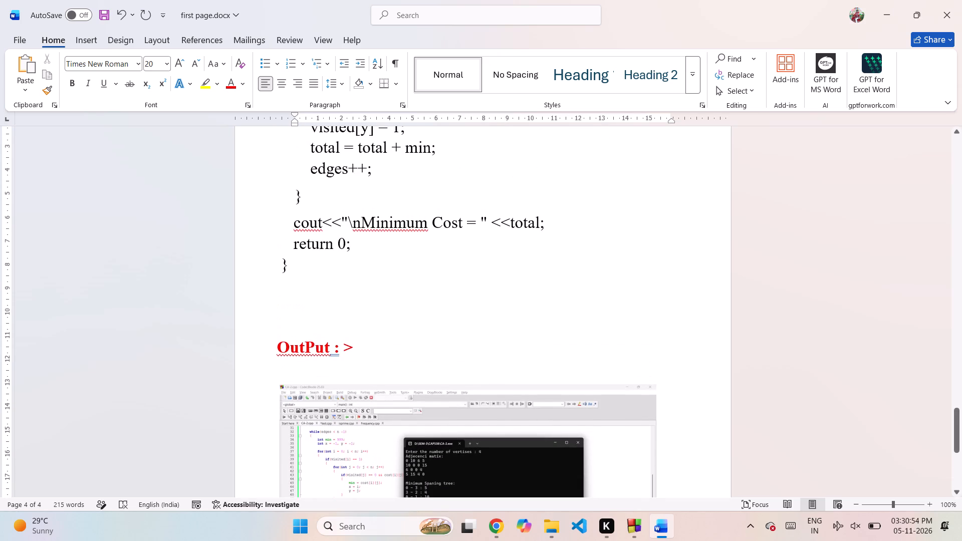
{"action": "scroll", "coordinate": [349, 366], "scroll_direction": "down", "scroll_amount": 1}
{"action": "left_click_drag", "start_coordinate": [418, 364], "coordinate": [412, 393]}
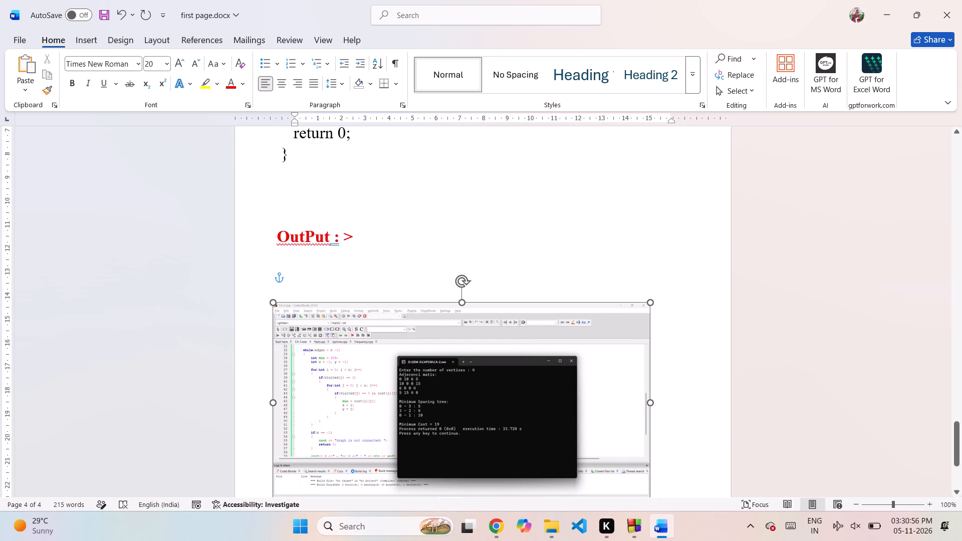
{"action": "left_click_drag", "start_coordinate": [412, 393], "coordinate": [412, 391]}
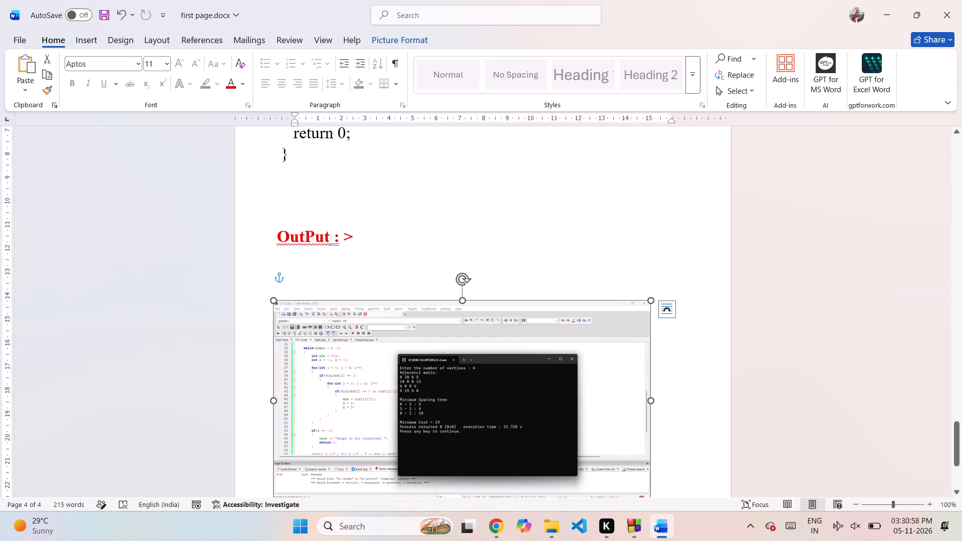
Return to the cover page and save the changes to first page.docx.
{"action": "scroll", "coordinate": [412, 391], "scroll_direction": "down", "scroll_amount": 1}
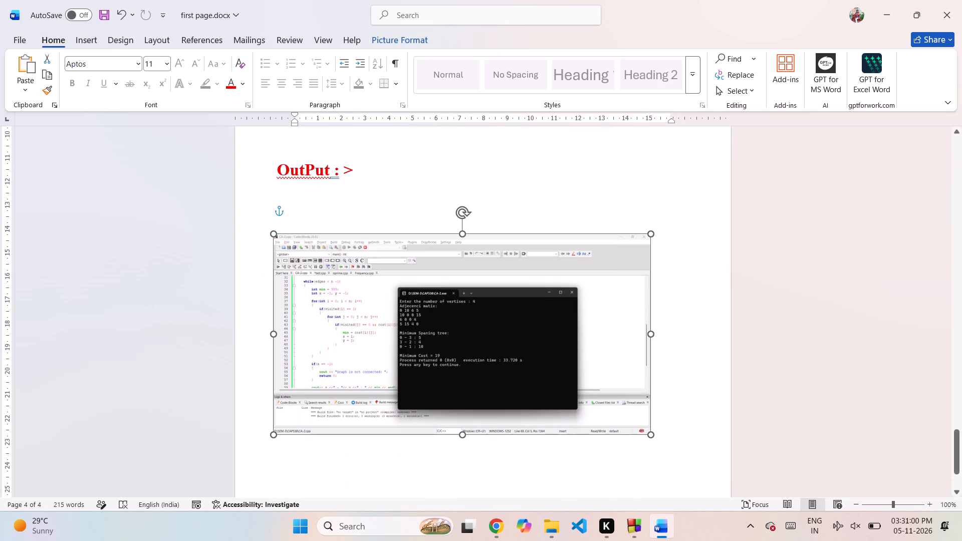
{"action": "scroll", "coordinate": [400, 296], "scroll_direction": "up", "scroll_amount": 19}
{"action": "scroll", "coordinate": [400, 296], "scroll_direction": "up", "scroll_amount": 10}
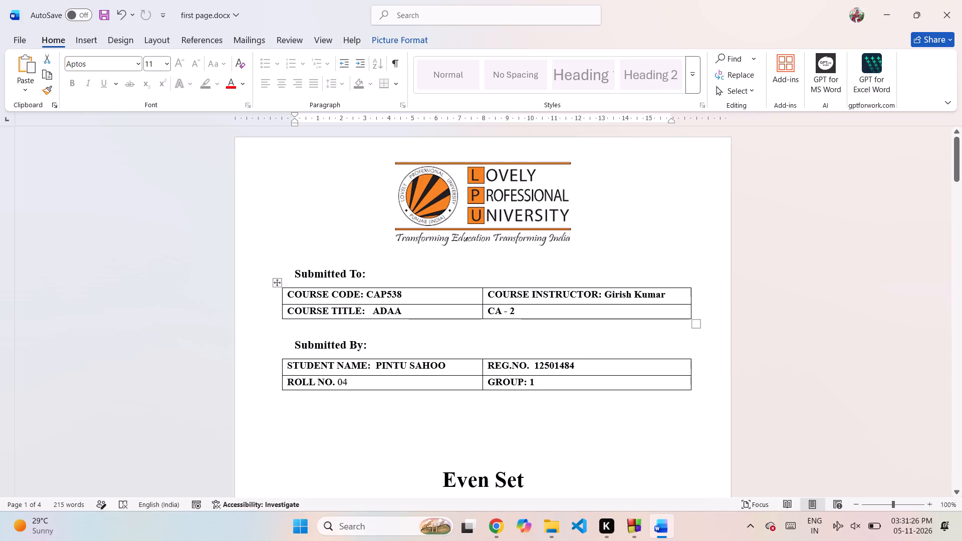
{"action": "key", "text": "ctrl+s"}
{"action": "key", "text": "ctrl+s"}
{"action": "key", "text": "ctrl+s"}
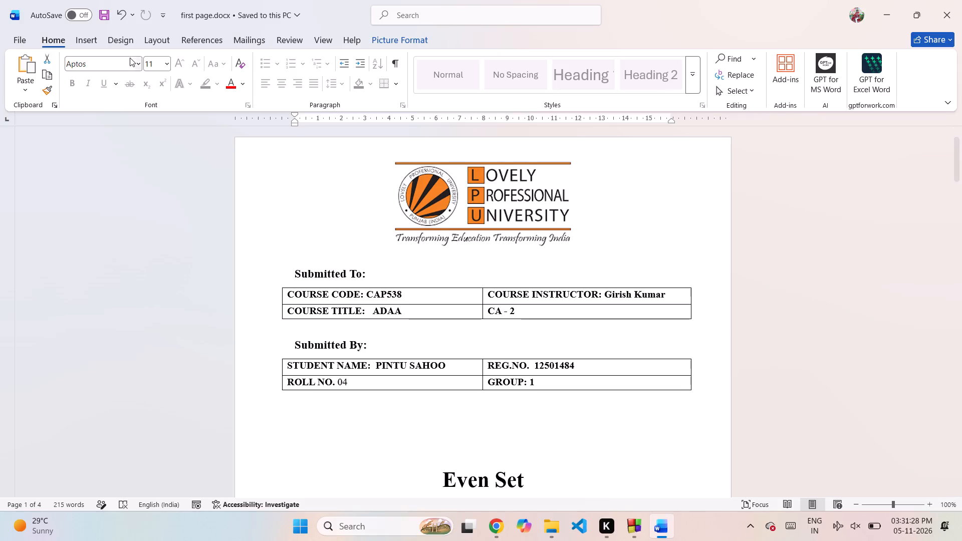
Set up saving a copy of the document in D:\SEM-3\CAP538 with PDF as the file type.
{"action": "left_click", "coordinate": [24, 43]}
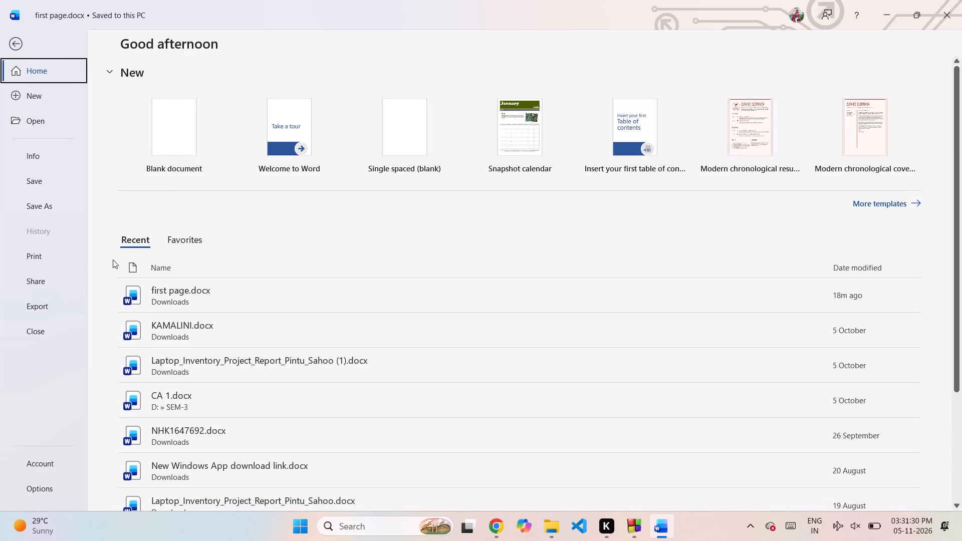
{"action": "left_click", "coordinate": [54, 206]}
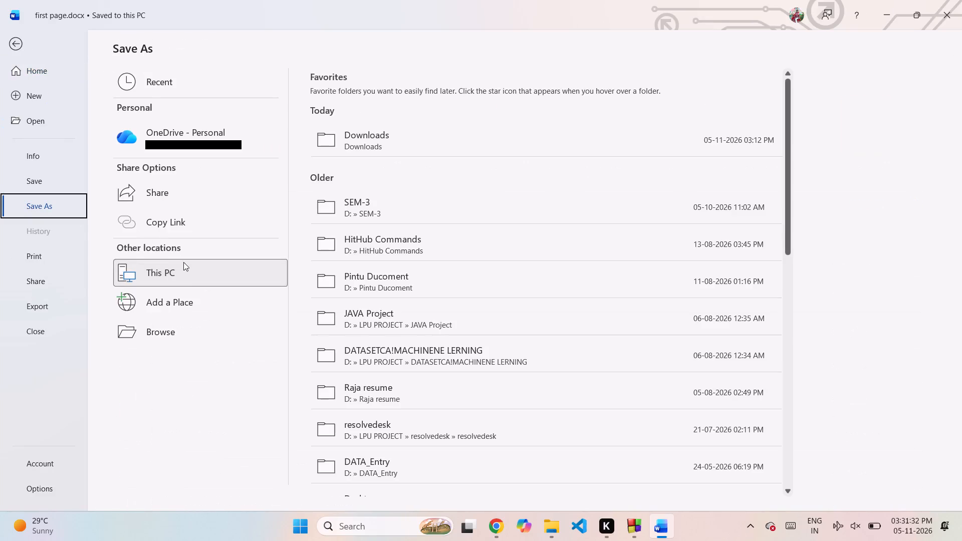
{"action": "left_click", "coordinate": [189, 276]}
{"action": "double_click", "coordinate": [394, 206]}
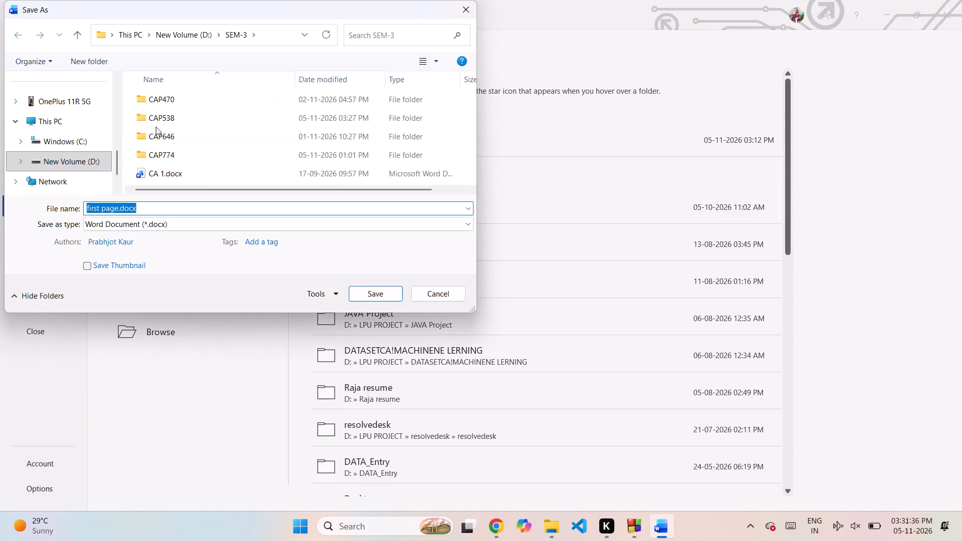
{"action": "double_click", "coordinate": [168, 117]}
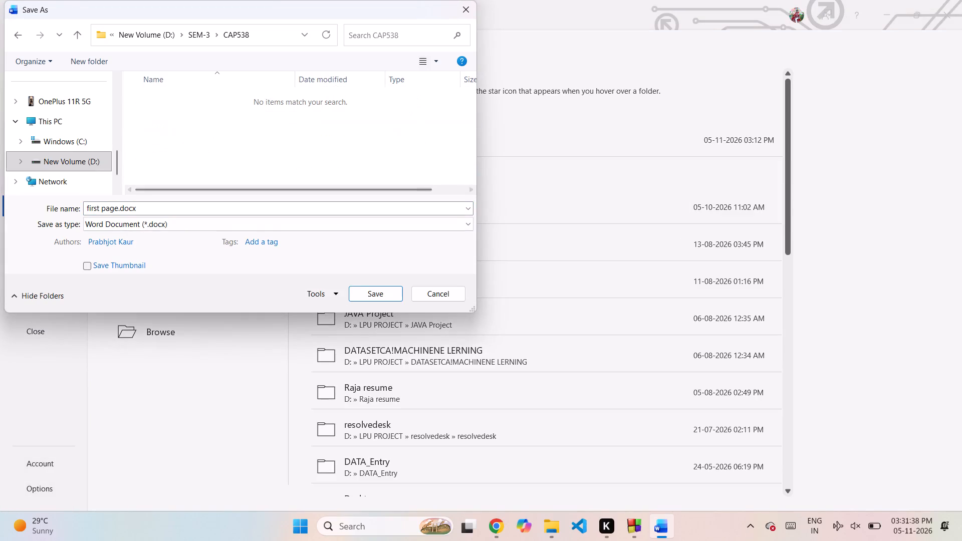
{"action": "left_click", "coordinate": [117, 209]}
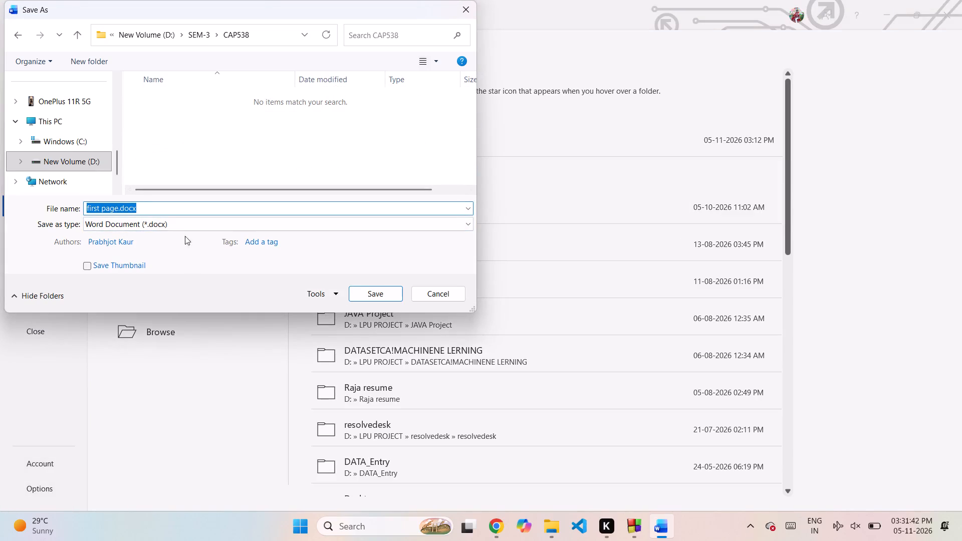
{"action": "left_click", "coordinate": [180, 225]}
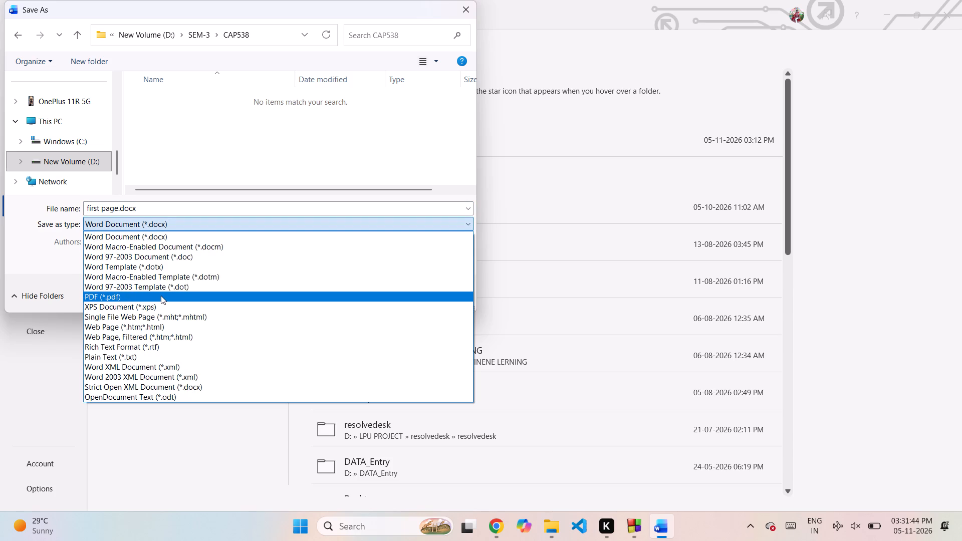
{"action": "left_click", "coordinate": [161, 296]}
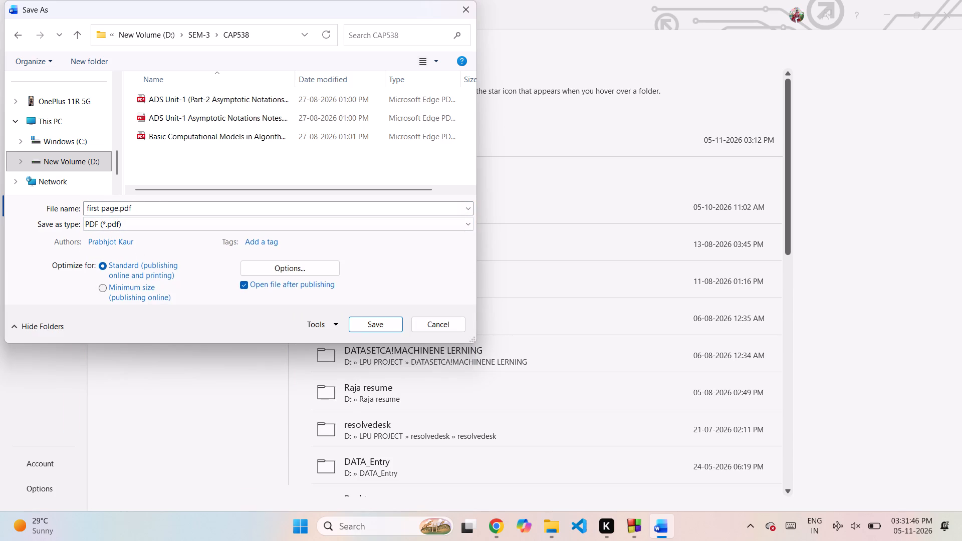
Replace "first page" in the file name with CA-2, keeping the .pdf extension, and save the PDF.
{"action": "left_click", "coordinate": [119, 209]}
{"action": "left_click", "coordinate": [119, 209]}
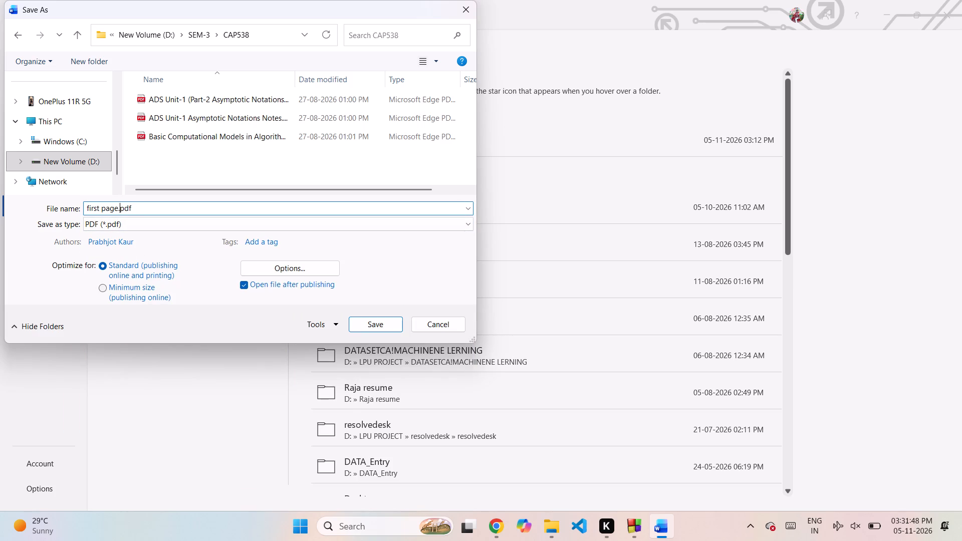
{"action": "key", "text": "Left"}
{"action": "key", "text": "ctrl+shift+Left"}
{"action": "key", "text": "ctrl+shift+Left"}
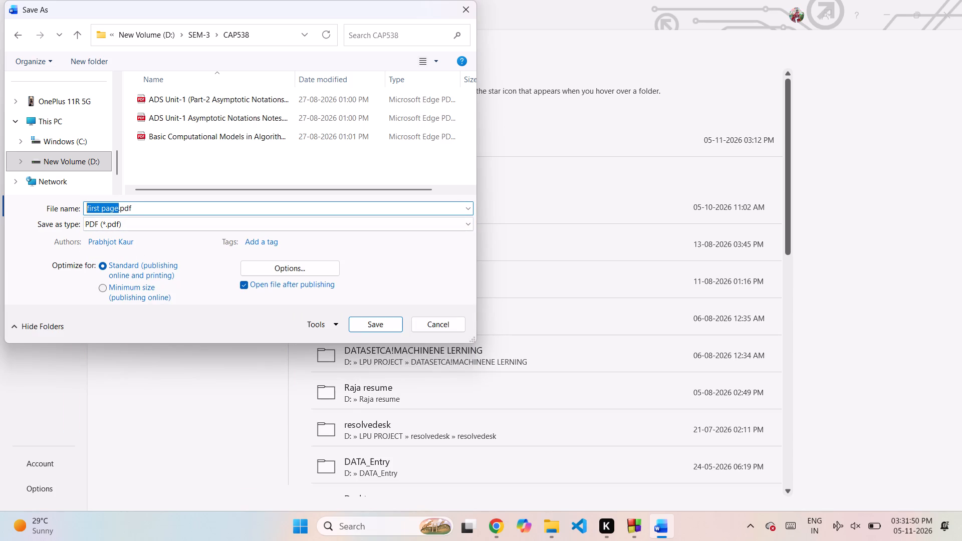
{"action": "key", "text": "BackSpace"}
{"action": "type", "text": "CA-"}
{"action": "key", "text": "2"}
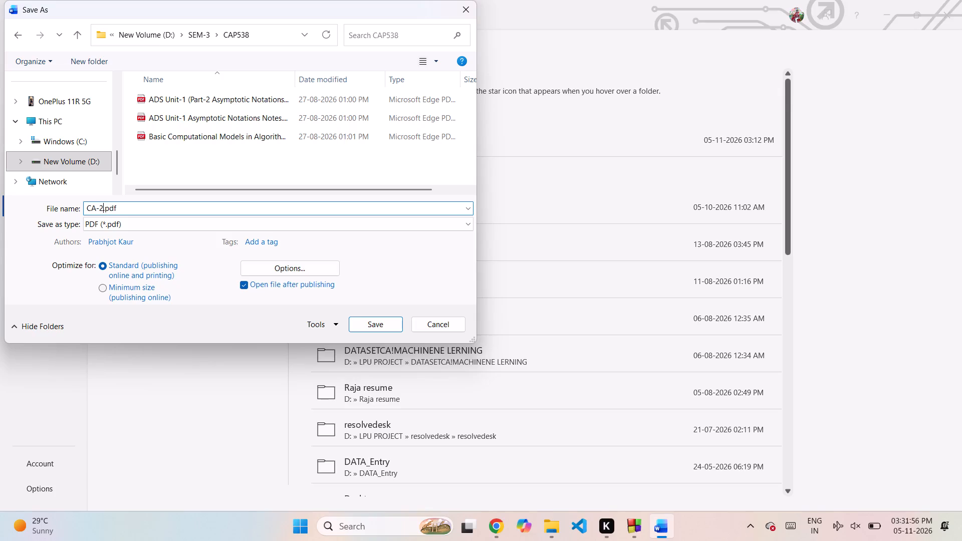
{"action": "key", "text": "Return"}
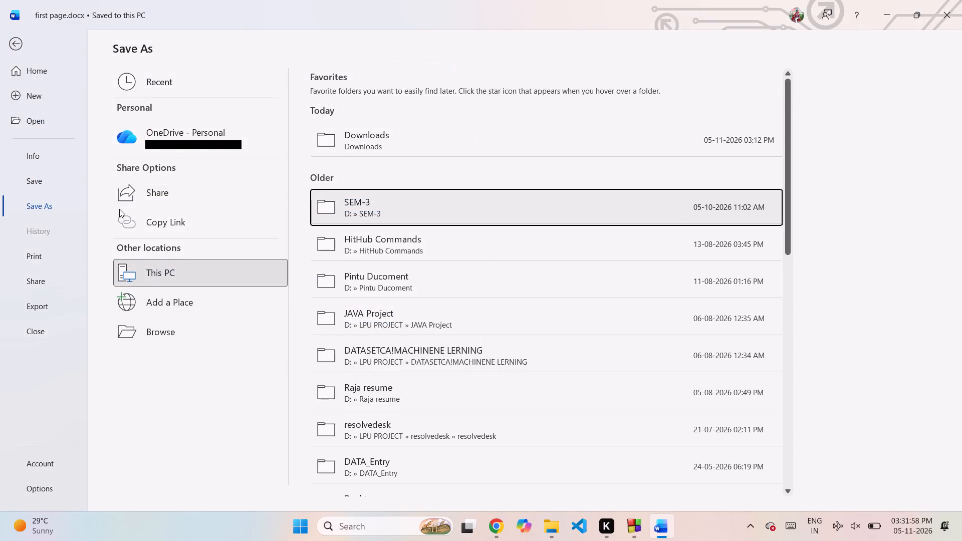
Minimise Word and look through the pages of the published CA-2.pdf in Edge.
{"action": "left_click", "coordinate": [887, 14]}
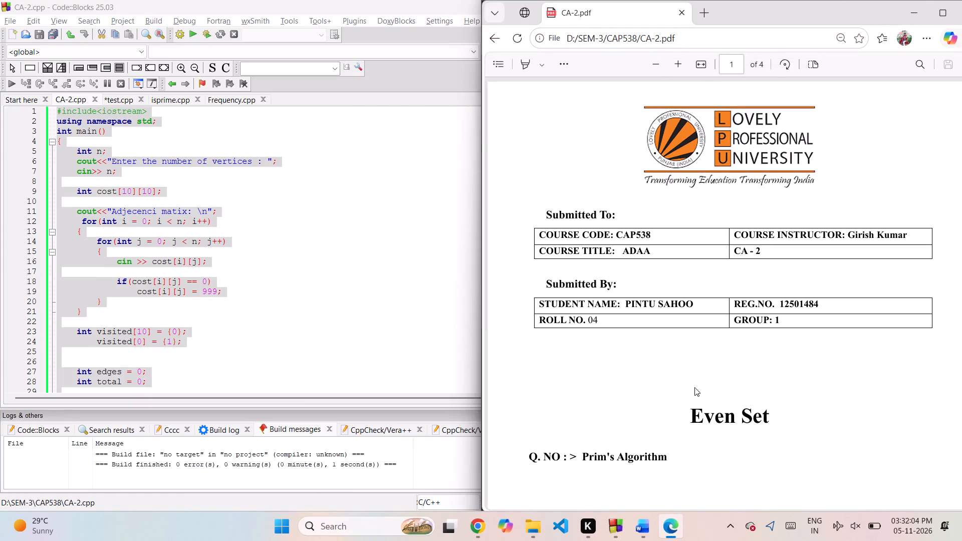
{"action": "scroll", "coordinate": [667, 313], "scroll_direction": "down", "scroll_amount": 1}
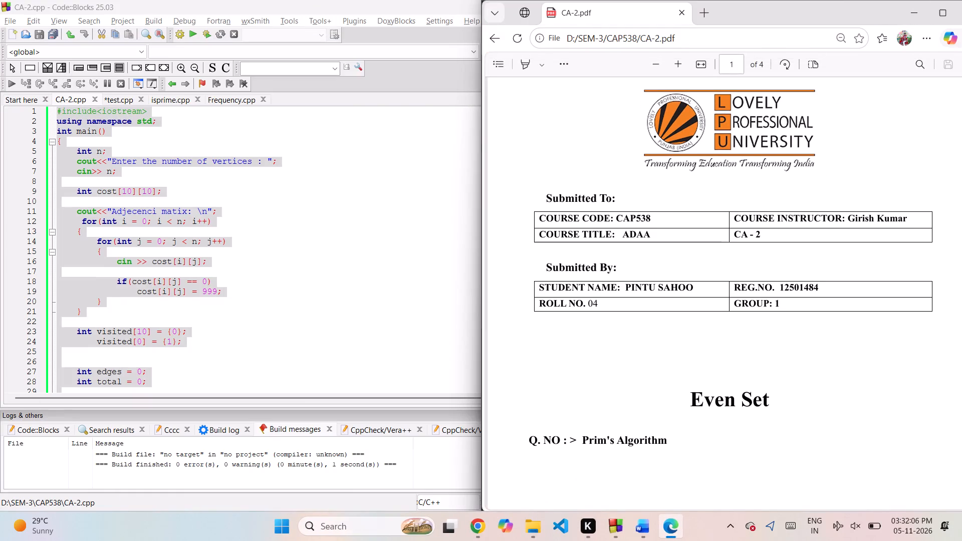
{"action": "scroll", "coordinate": [667, 313], "scroll_direction": "down", "scroll_amount": 3}
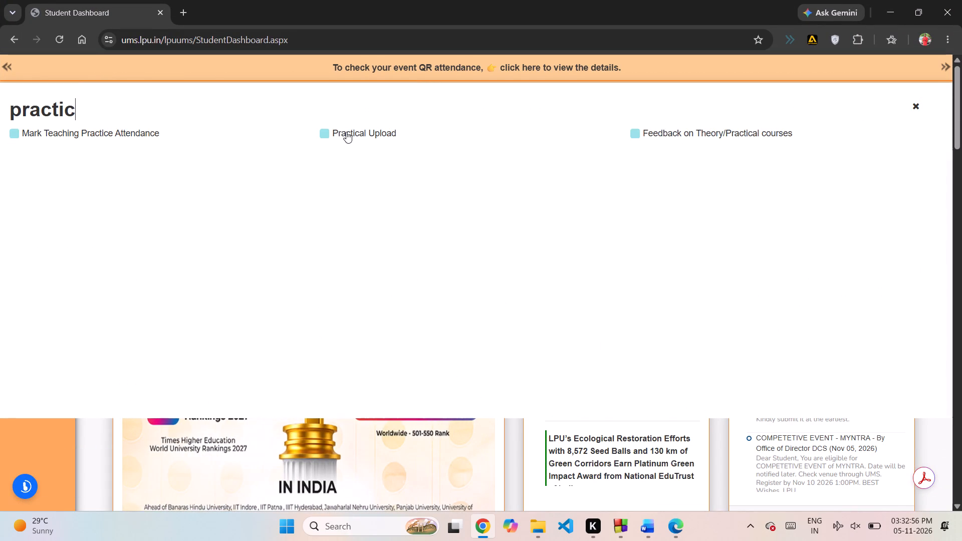
Open the Practical Upload page and show the practicals for course code CAP538.
{"action": "left_click", "coordinate": [346, 132]}
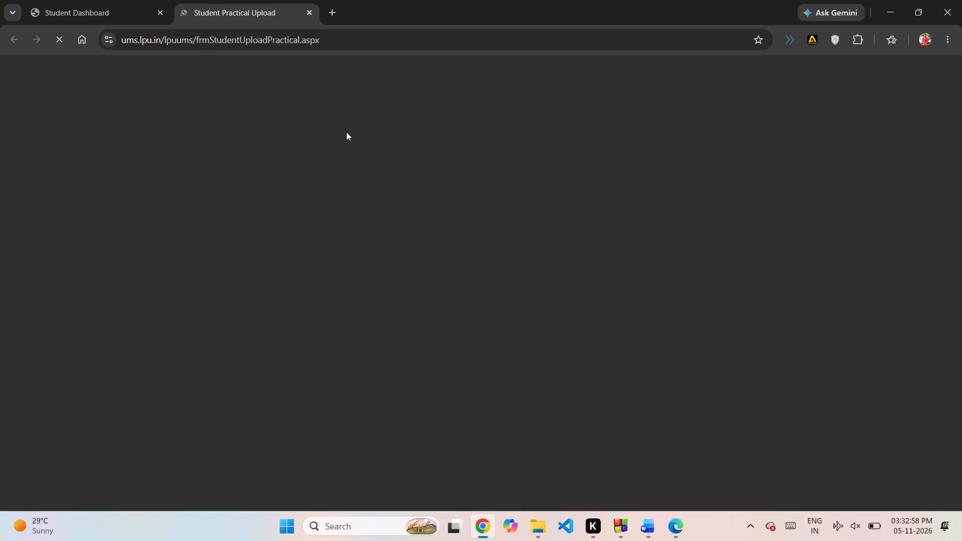
{"action": "left_click", "coordinate": [437, 176]}
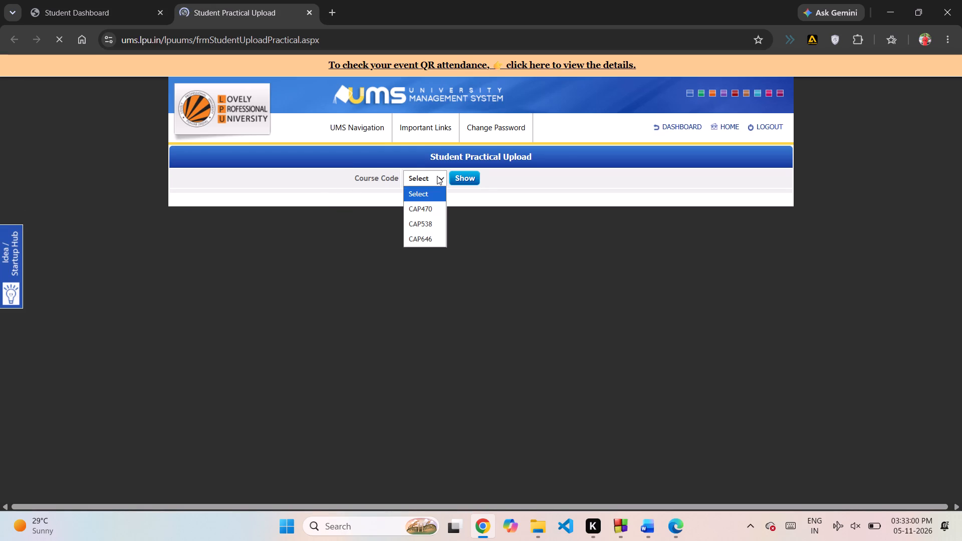
{"action": "left_click", "coordinate": [416, 222]}
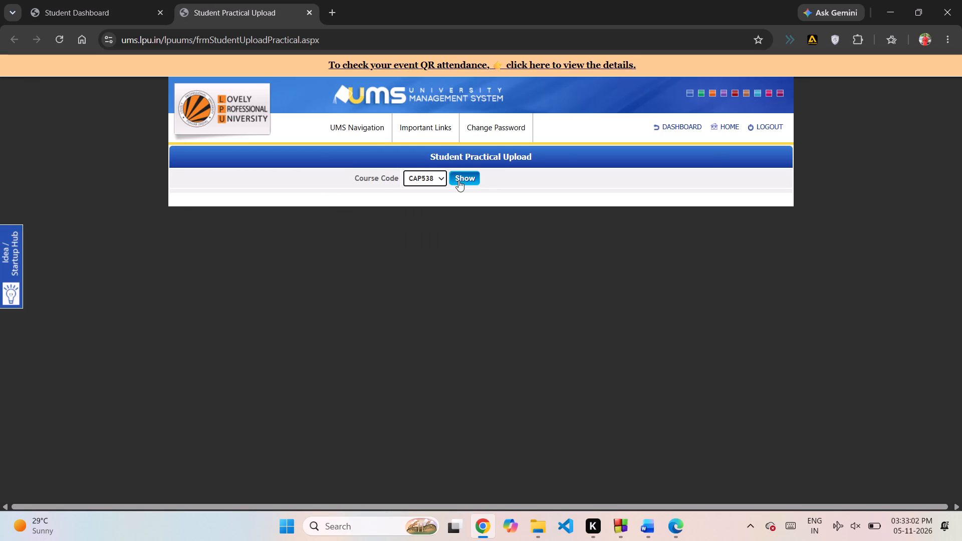
{"action": "left_click", "coordinate": [461, 177]}
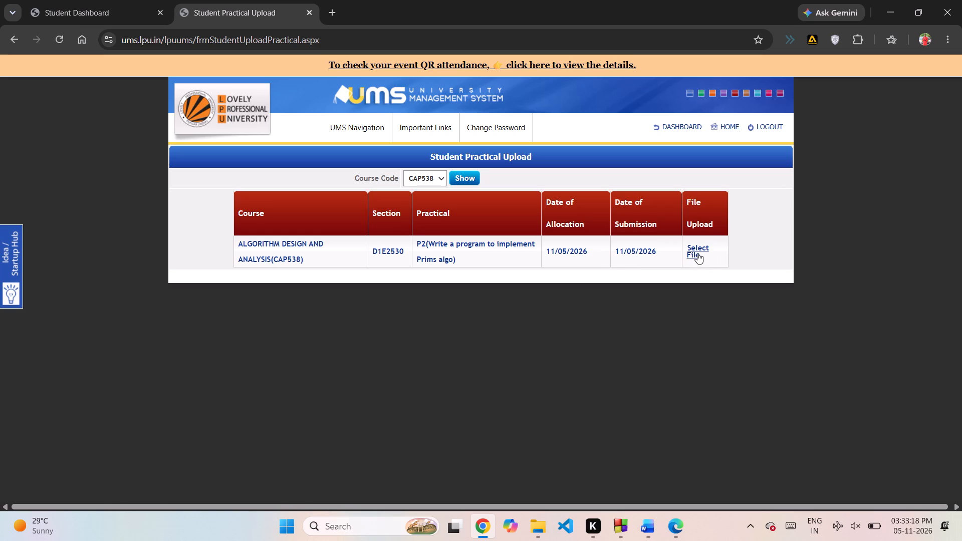
{"action": "left_click", "coordinate": [438, 175]}
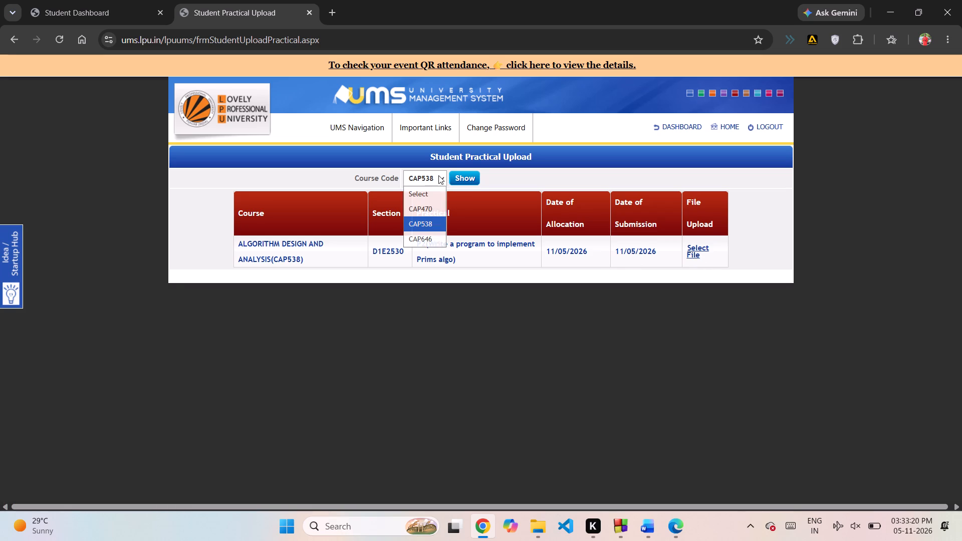
{"action": "left_click", "coordinate": [680, 187]}
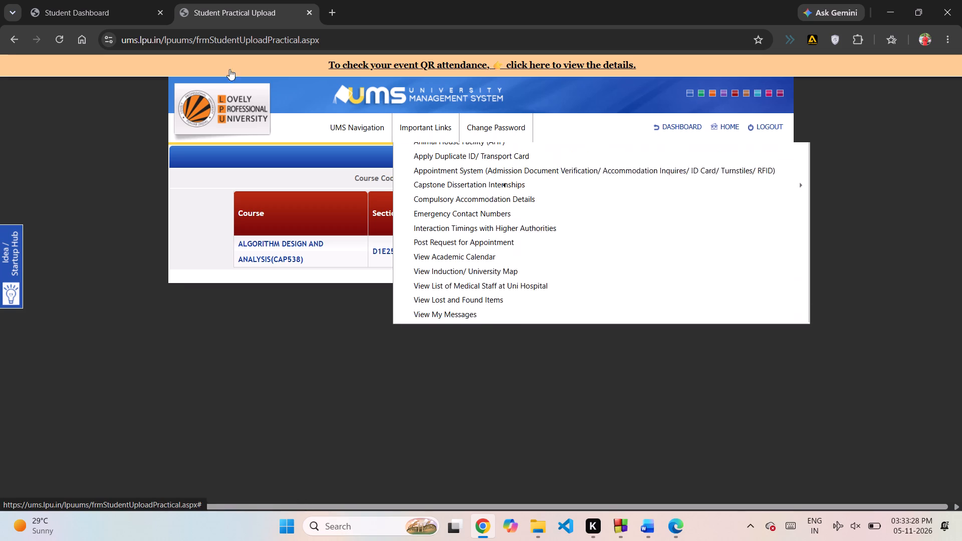
Return to the Student Dashboard, close the menu search, and examine the CAP538 entry under My Courses.
{"action": "left_click", "coordinate": [100, 0]}
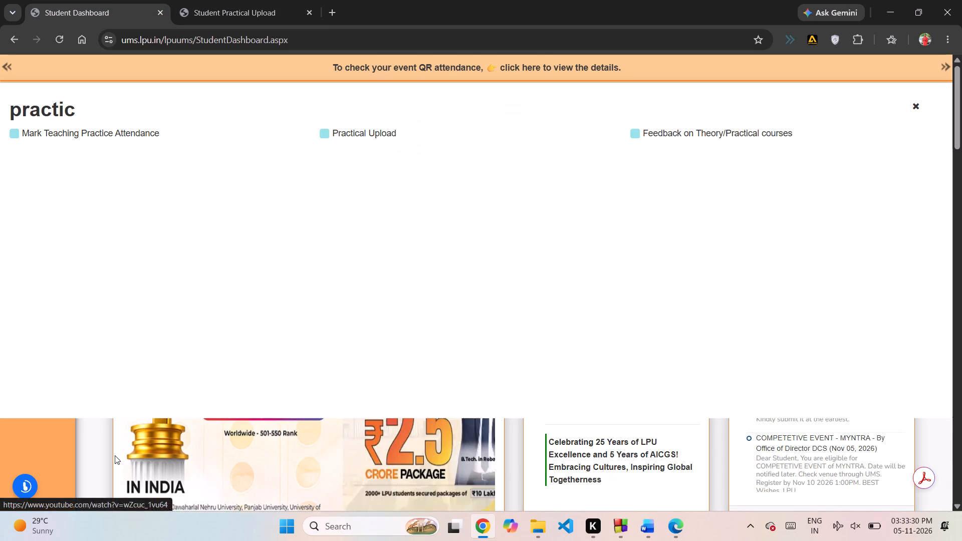
{"action": "left_click", "coordinate": [100, 445]}
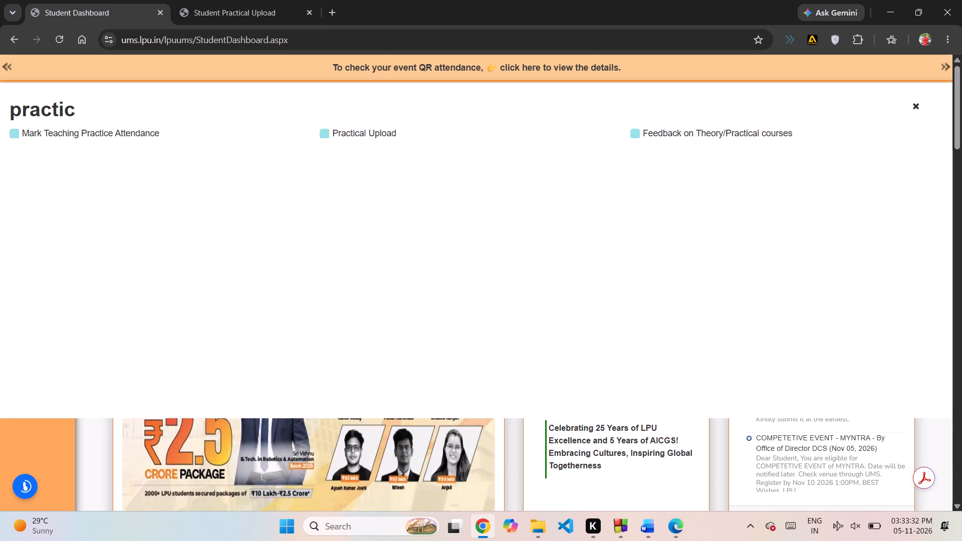
{"action": "left_click", "coordinate": [914, 104]}
{"action": "scroll", "coordinate": [410, 284], "scroll_direction": "down", "scroll_amount": 2}
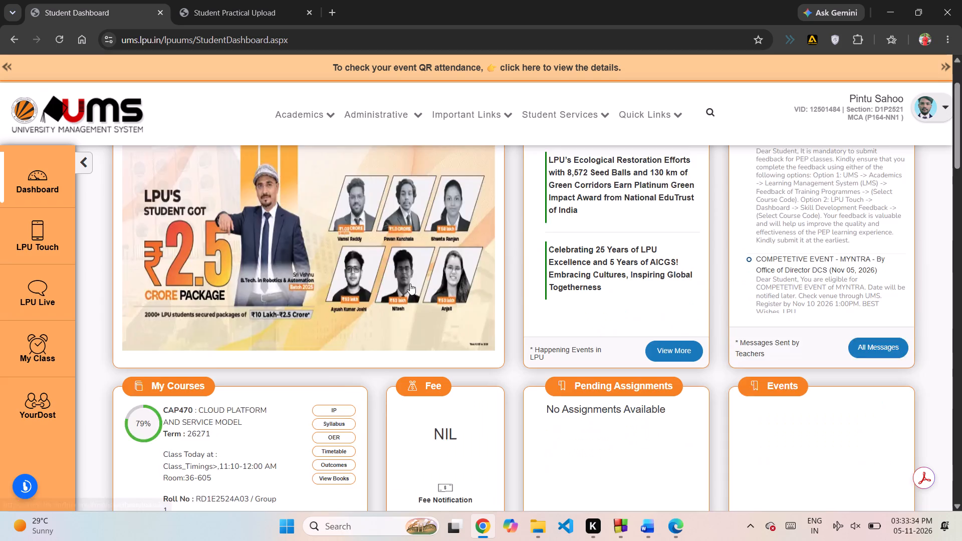
{"action": "scroll", "coordinate": [410, 284], "scroll_direction": "down", "scroll_amount": 3}
{"action": "scroll", "coordinate": [243, 312], "scroll_direction": "down", "scroll_amount": 2}
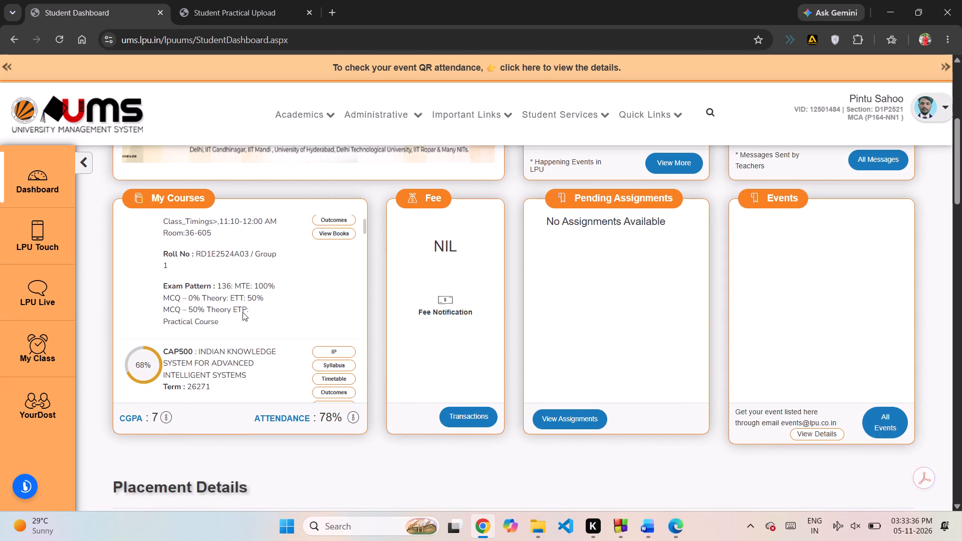
{"action": "scroll", "coordinate": [243, 312], "scroll_direction": "down", "scroll_amount": 4}
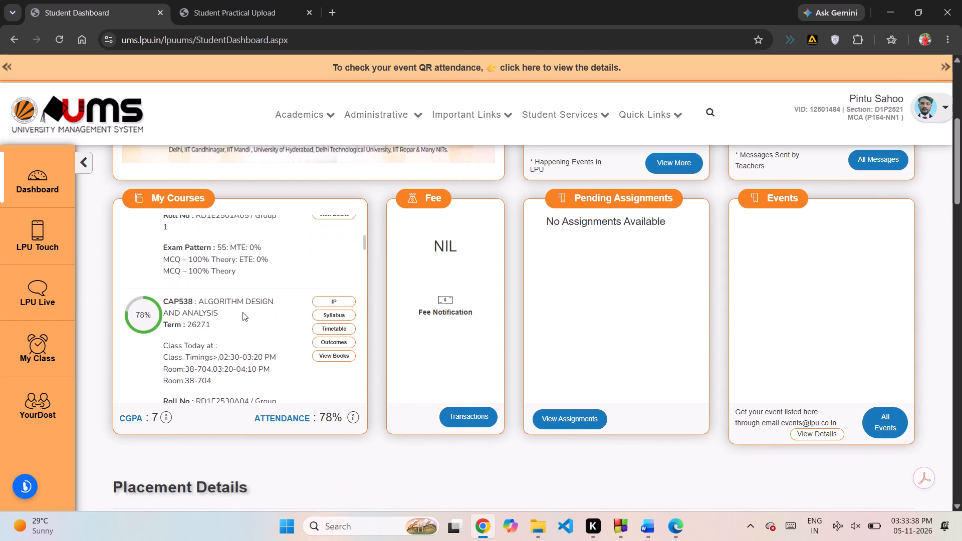
{"action": "scroll", "coordinate": [243, 312], "scroll_direction": "down", "scroll_amount": 5}
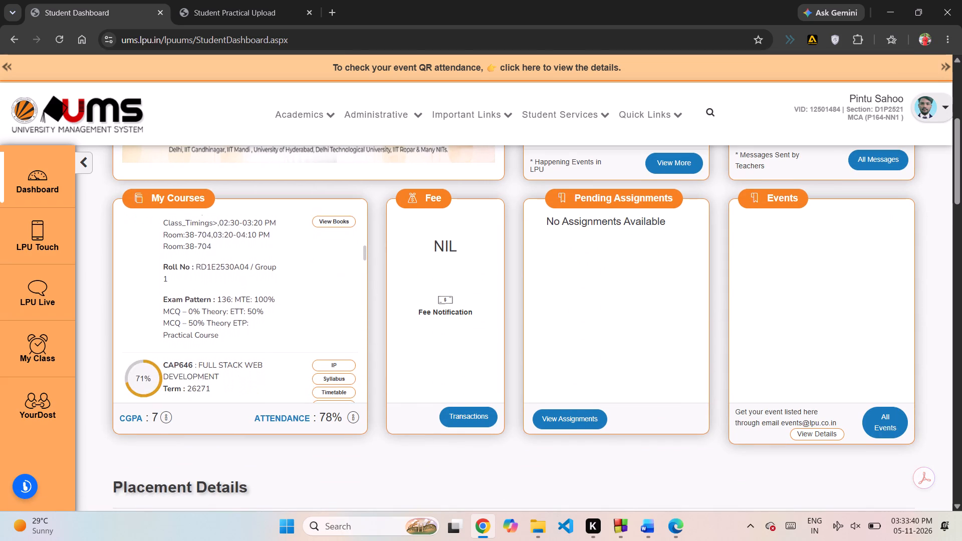
{"action": "scroll", "coordinate": [243, 312], "scroll_direction": "down", "scroll_amount": 2}
{"action": "scroll", "coordinate": [243, 312], "scroll_direction": "up", "scroll_amount": 3}
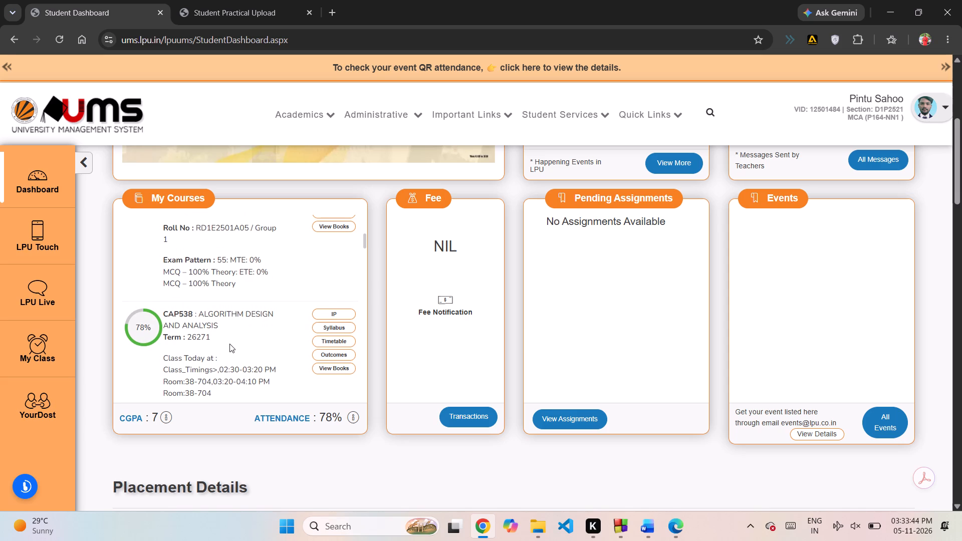
{"action": "scroll", "coordinate": [234, 349], "scroll_direction": "down", "scroll_amount": 2}
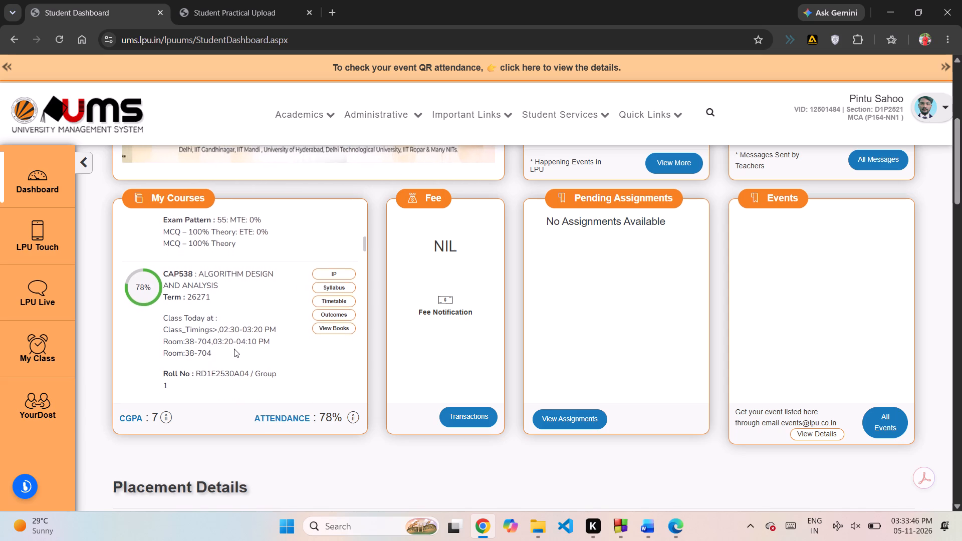
{"action": "scroll", "coordinate": [234, 349], "scroll_direction": "down", "scroll_amount": 1}
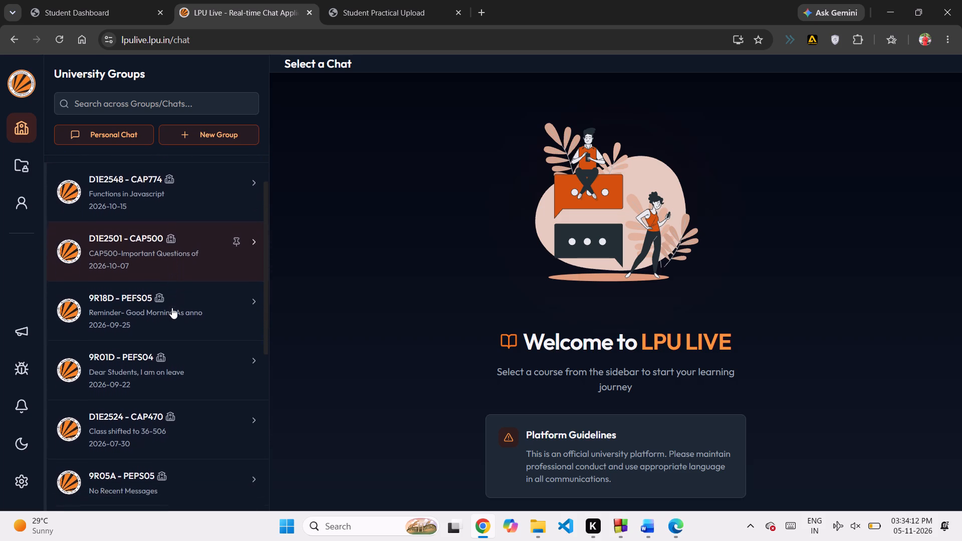
{"action": "scroll", "coordinate": [172, 308], "scroll_direction": "down", "scroll_amount": 5}
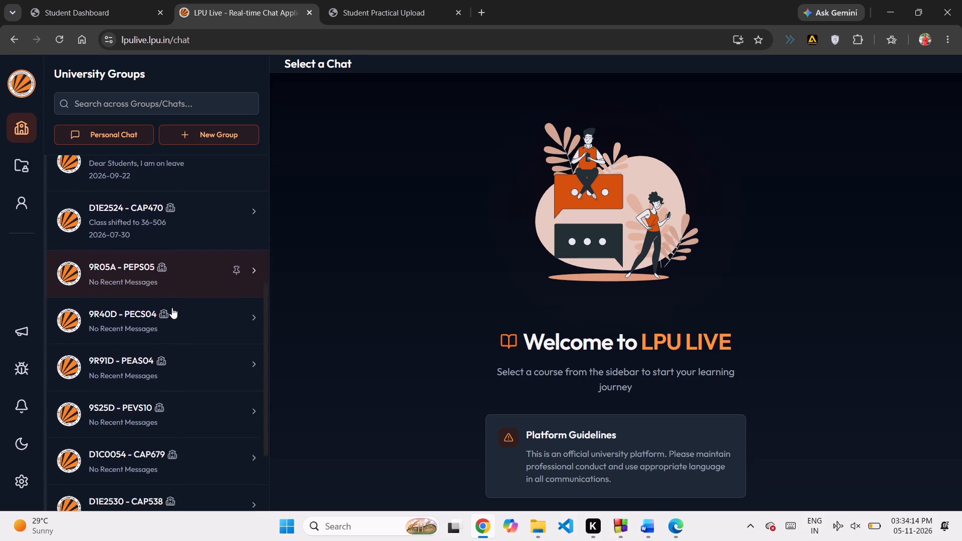
{"action": "scroll", "coordinate": [172, 308], "scroll_direction": "down", "scroll_amount": 5}
{"action": "scroll", "coordinate": [172, 308], "scroll_direction": "up", "scroll_amount": 1}
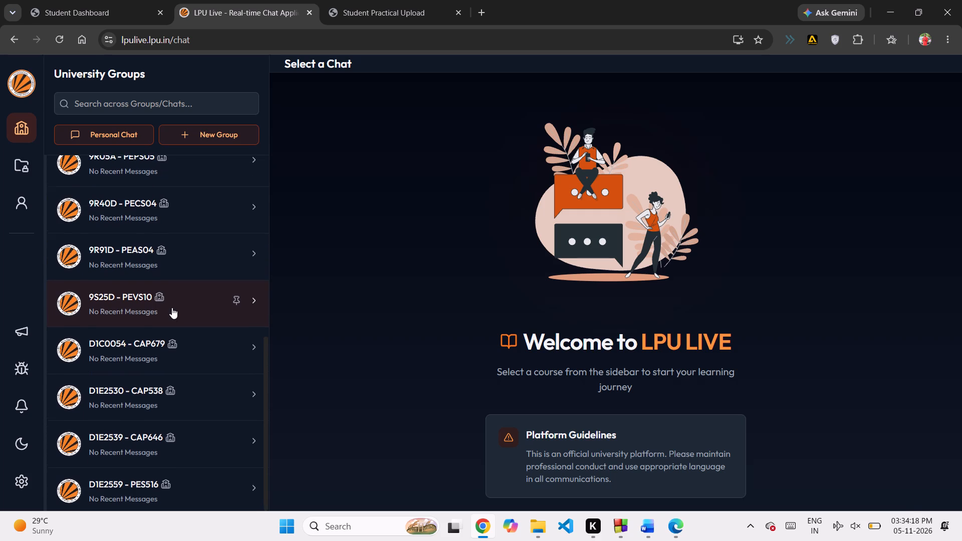
{"action": "scroll", "coordinate": [172, 308], "scroll_direction": "up", "scroll_amount": 4}
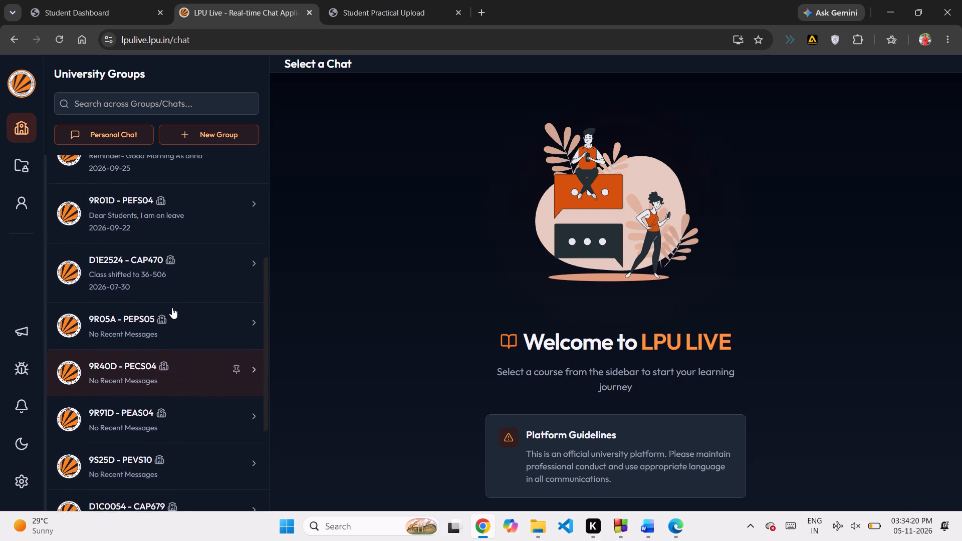
{"action": "scroll", "coordinate": [172, 308], "scroll_direction": "up", "scroll_amount": 7}
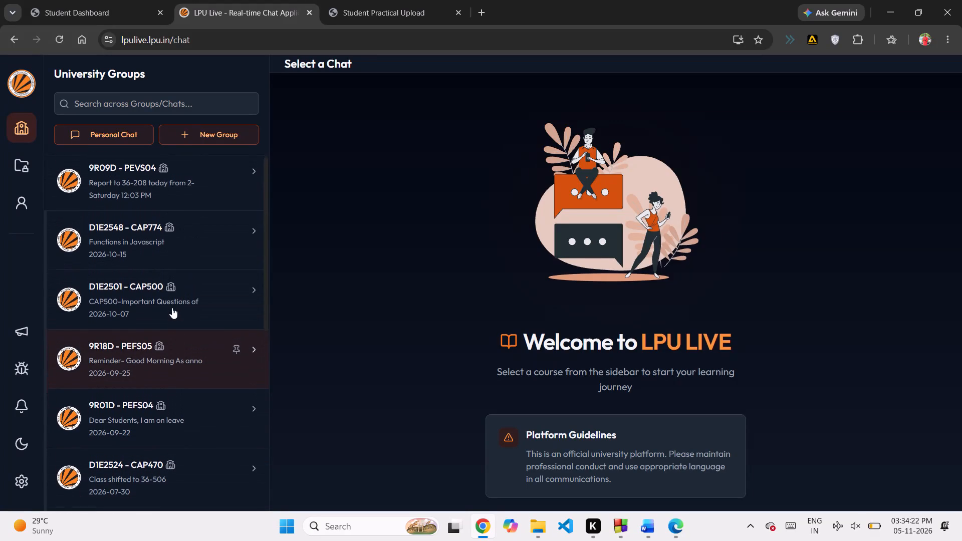
{"action": "scroll", "coordinate": [172, 308], "scroll_direction": "up", "scroll_amount": 2}
{"action": "scroll", "coordinate": [168, 304], "scroll_direction": "down", "scroll_amount": 5}
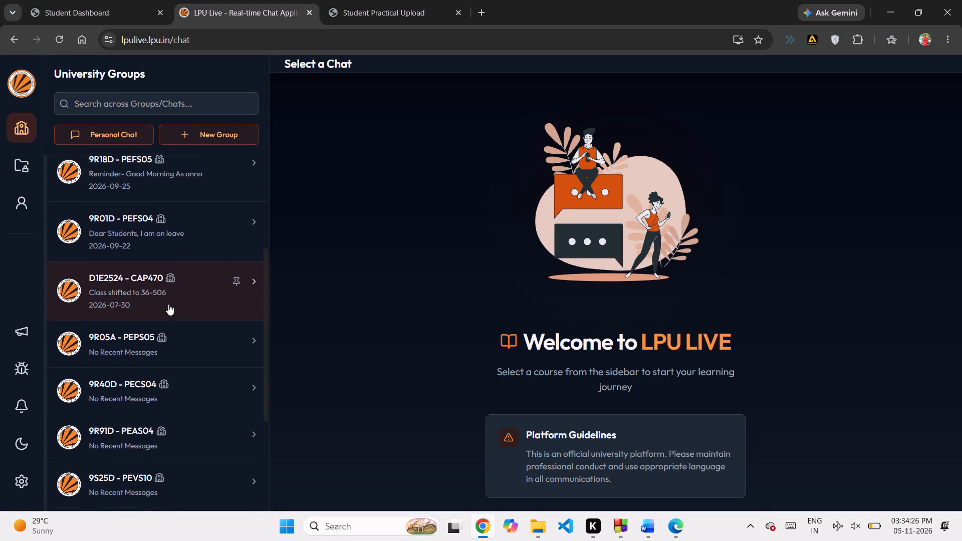
{"action": "scroll", "coordinate": [168, 304], "scroll_direction": "down", "scroll_amount": 3}
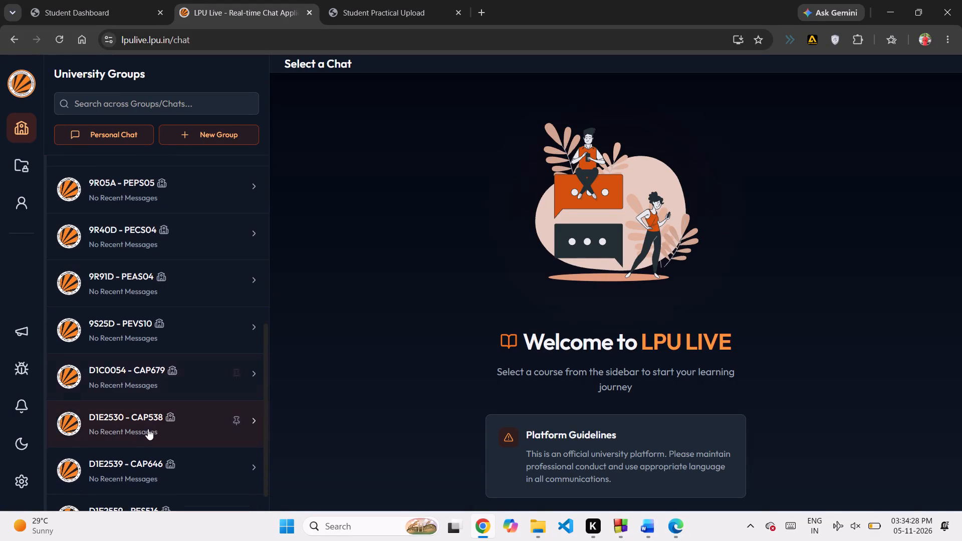
{"action": "left_click", "coordinate": [148, 421]}
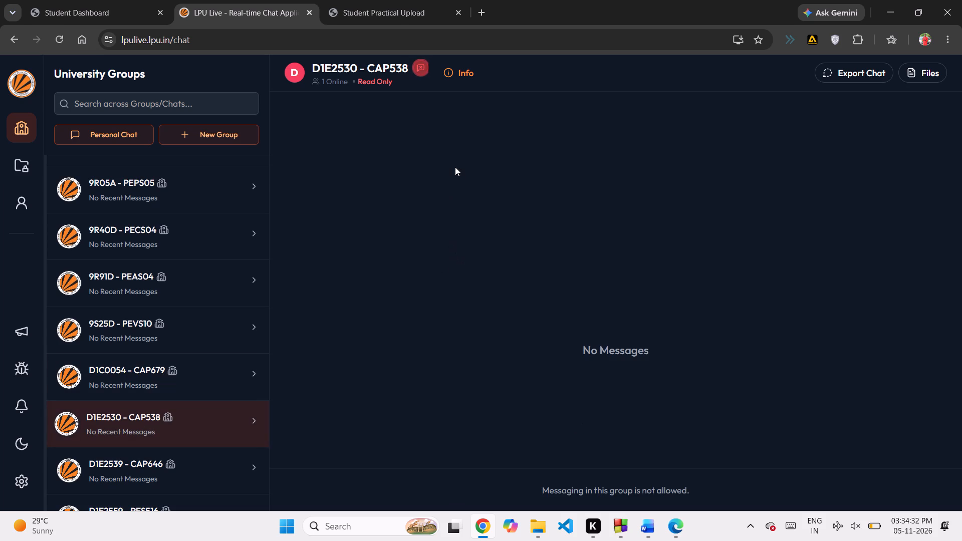
Look through the member list in the D1E2530 - CAP538 group's info, and close it.
{"action": "left_click", "coordinate": [462, 72]}
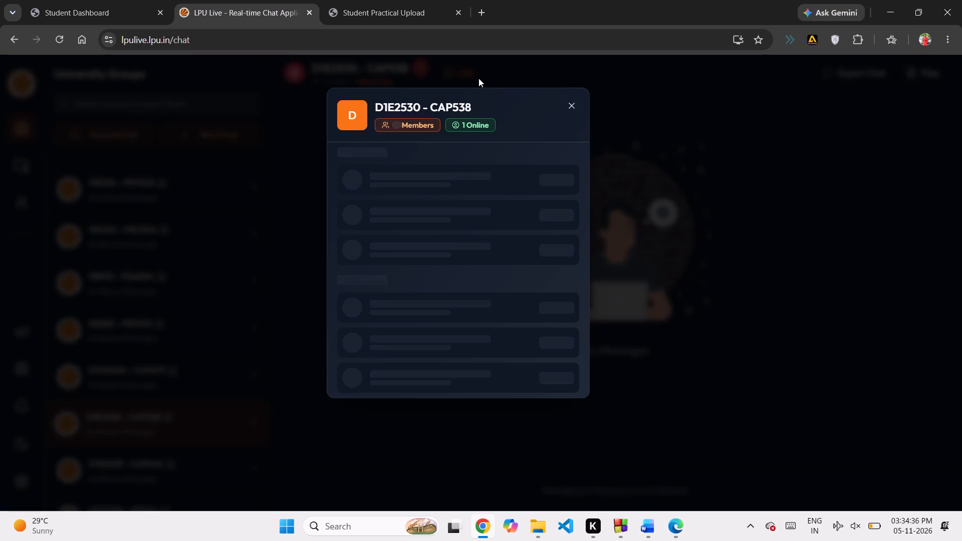
{"action": "scroll", "coordinate": [454, 178], "scroll_direction": "up", "scroll_amount": 1}
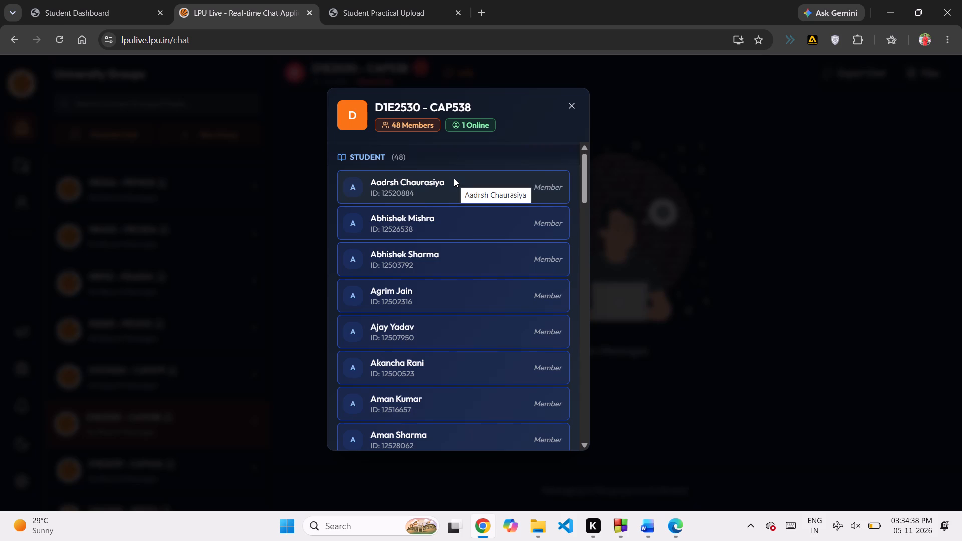
{"action": "scroll", "coordinate": [454, 178], "scroll_direction": "up", "scroll_amount": 1}
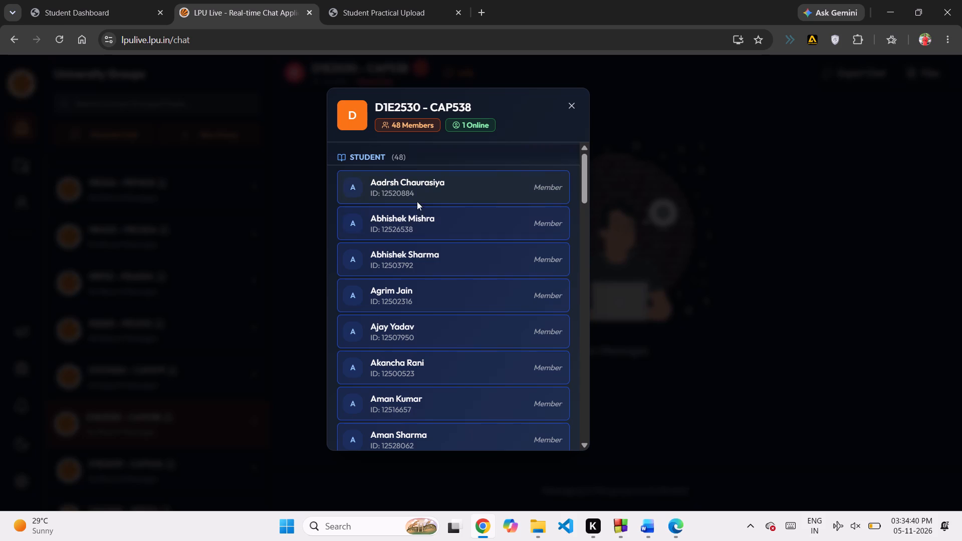
{"action": "scroll", "coordinate": [429, 219], "scroll_direction": "down", "scroll_amount": 12}
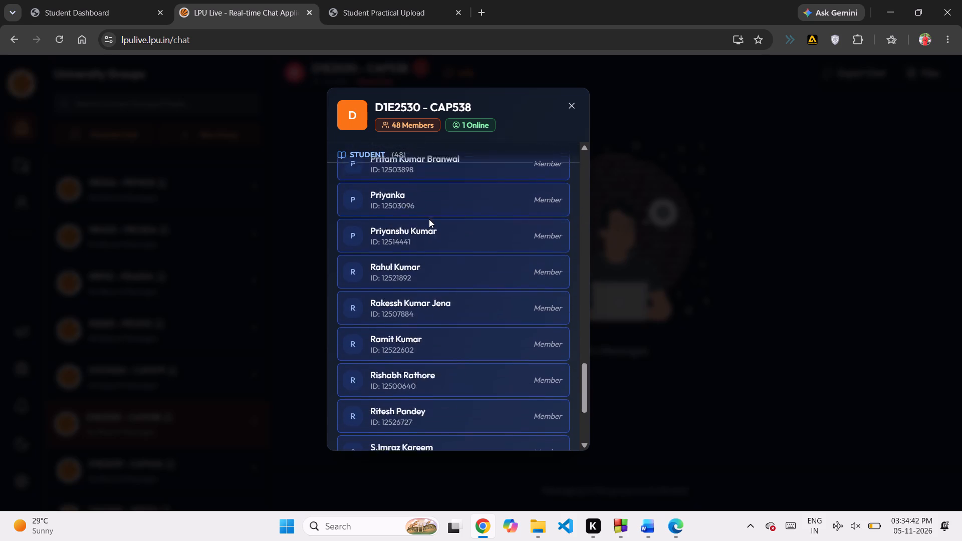
{"action": "scroll", "coordinate": [429, 219], "scroll_direction": "down", "scroll_amount": 7}
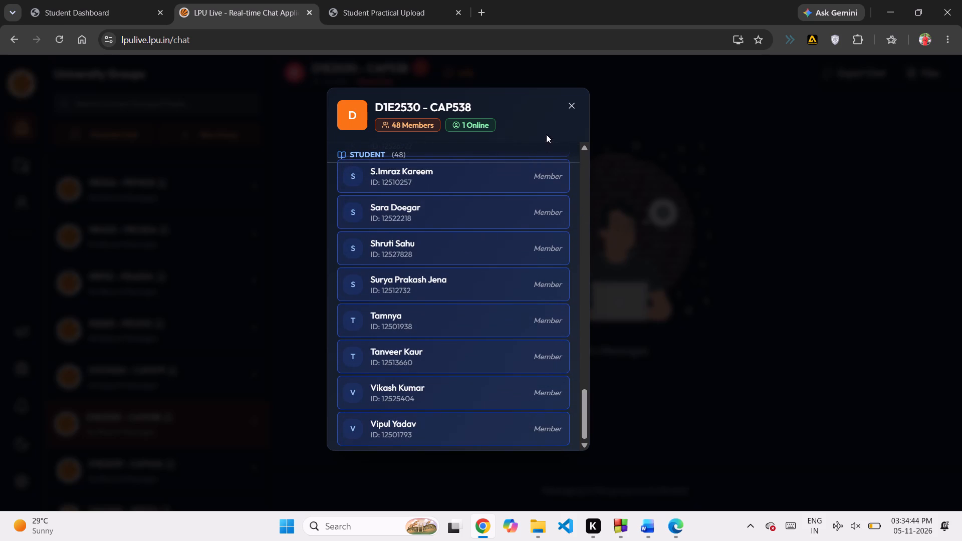
{"action": "left_click", "coordinate": [575, 105]}
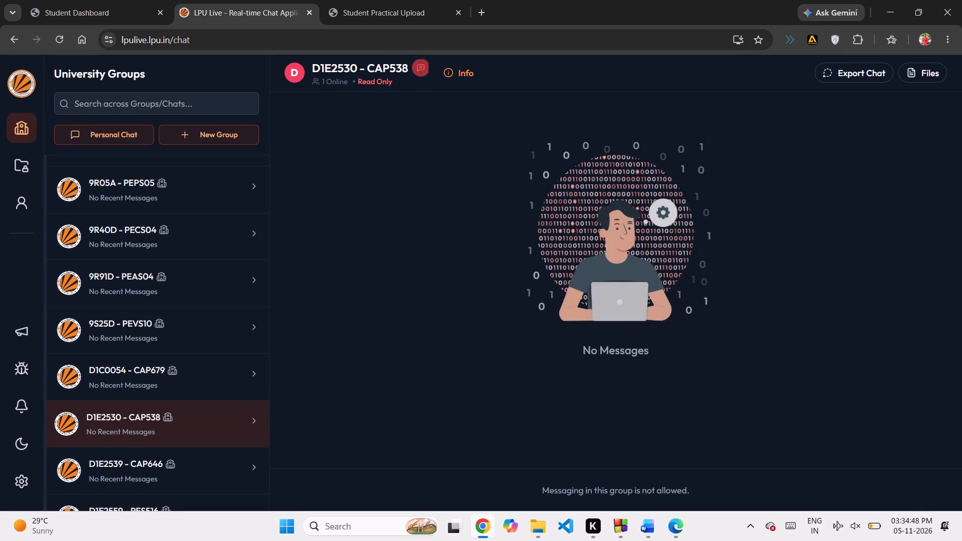
{"action": "left_click", "coordinate": [300, 72]}
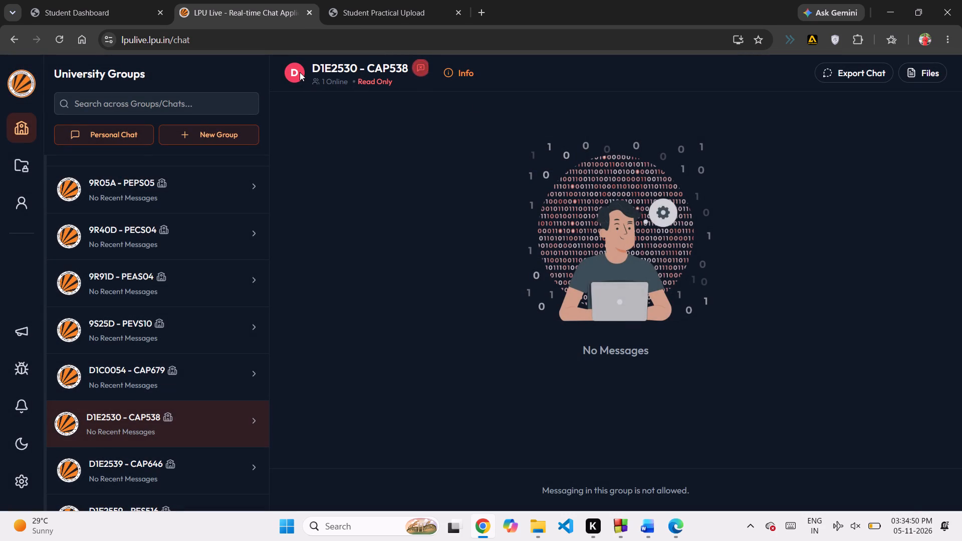
{"action": "double_click", "coordinate": [300, 72]}
Open the 9R09D - PEVS04 group chat to read its messages.
{"action": "scroll", "coordinate": [219, 223], "scroll_direction": "up", "scroll_amount": 14}
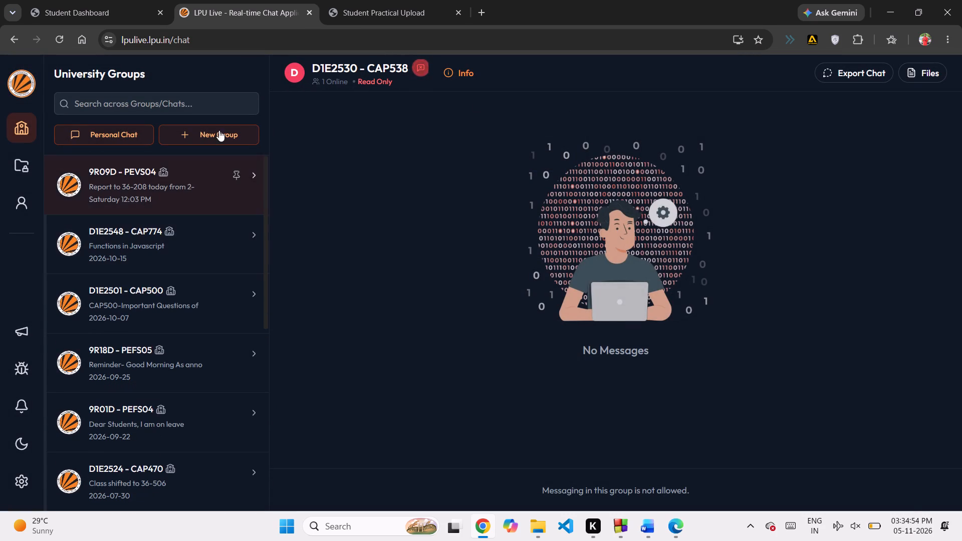
{"action": "left_click", "coordinate": [145, 167]}
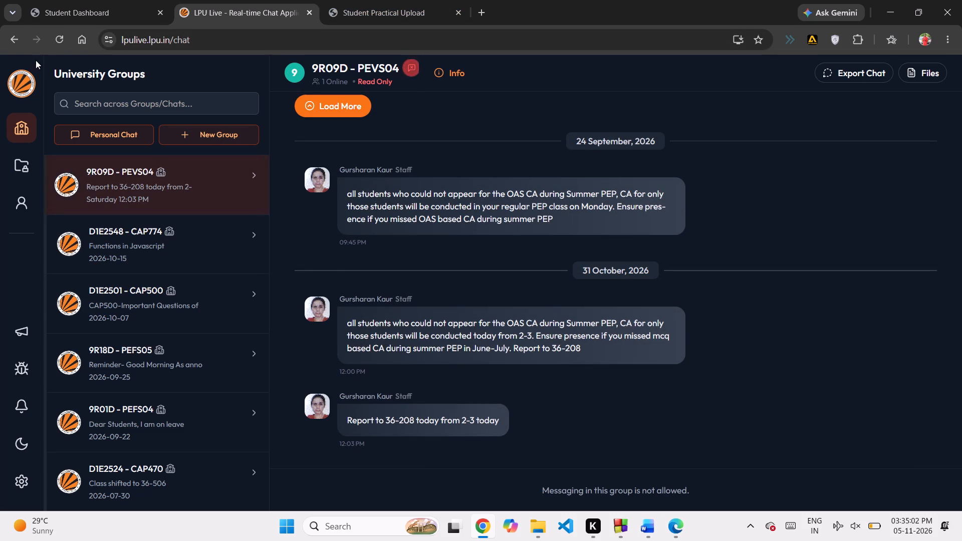
Leave the 9R09D - PEVS04 chat and close LPU Live, returning to the Student Dashboard.
{"action": "left_click", "coordinate": [17, 39]}
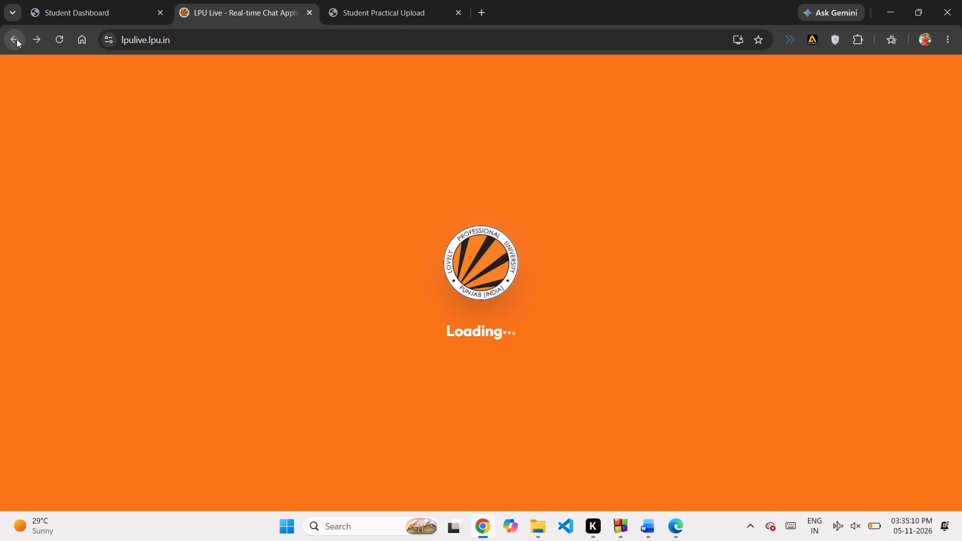
{"action": "left_click", "coordinate": [113, 0]}
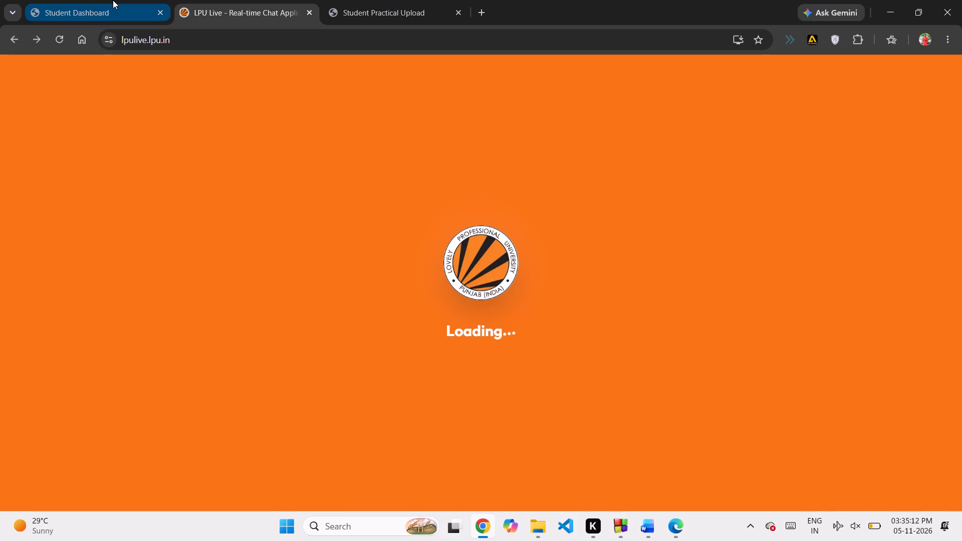
{"action": "left_click", "coordinate": [314, 9]}
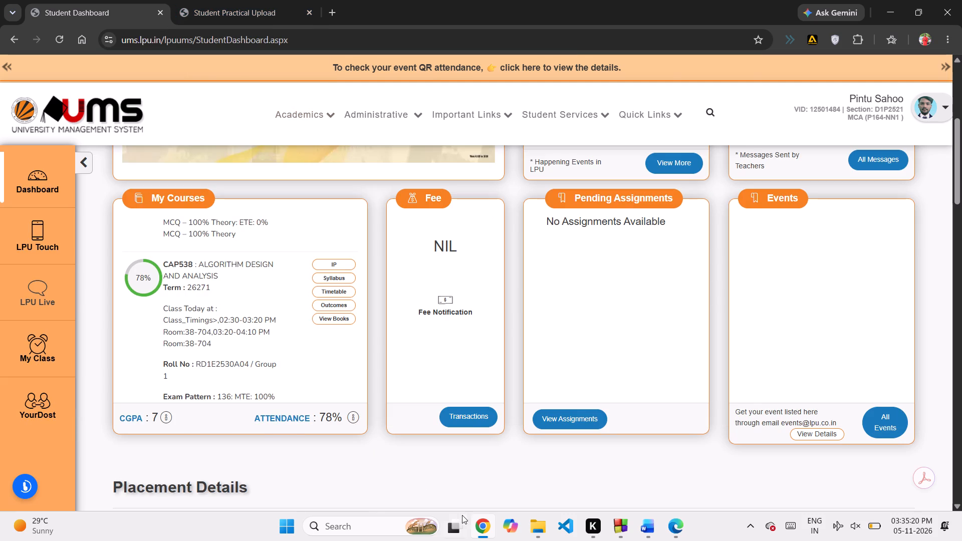
Search the computer's apps for "whats" and launch the matching result.
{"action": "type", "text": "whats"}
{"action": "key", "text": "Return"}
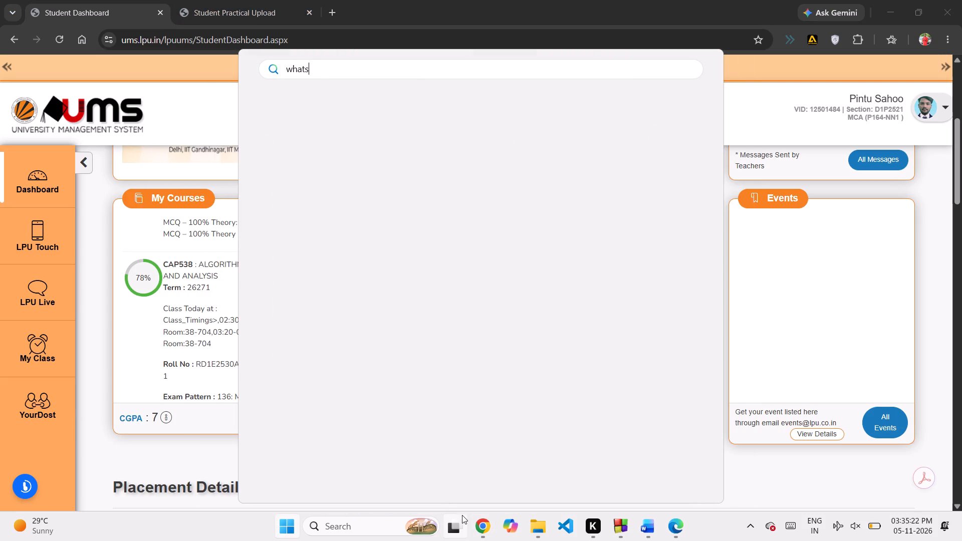
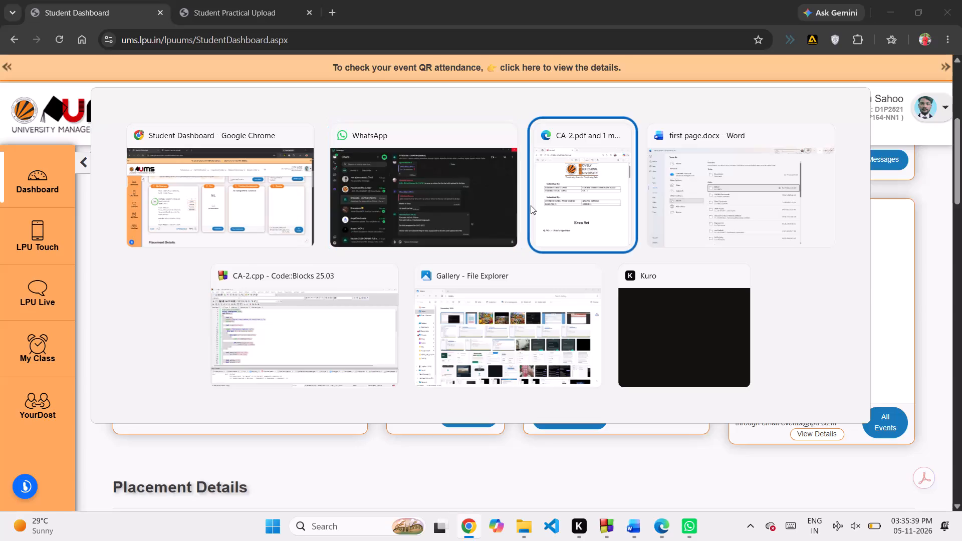
Return to the Student Practical Upload page in Chrome and open the file chooser for the CAP538 practical P2 on Prims algo.
{"action": "key", "text": "alt+shift+Tab"}
{"action": "key", "text": "alt+shift+Tab"}
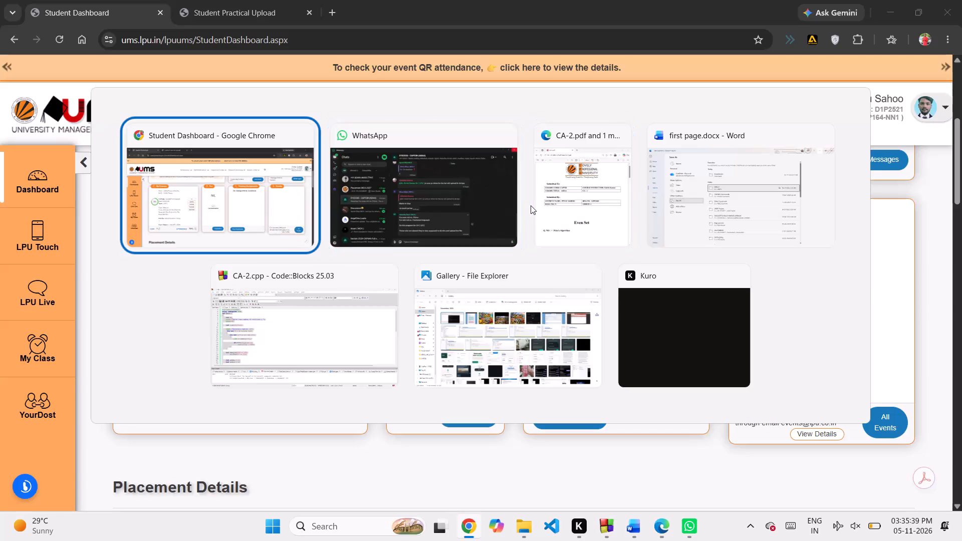
{"action": "left_click", "coordinate": [270, 9]}
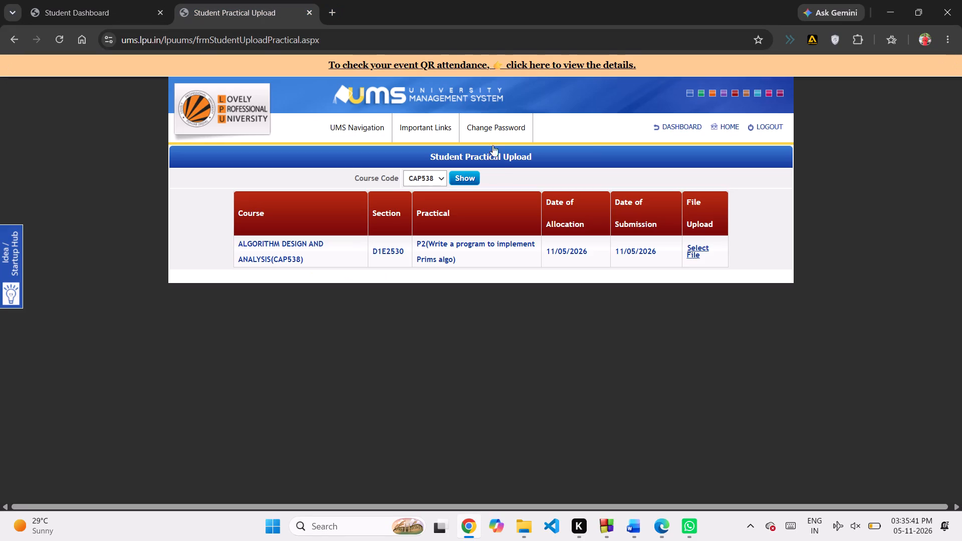
{"action": "left_click", "coordinate": [694, 244]}
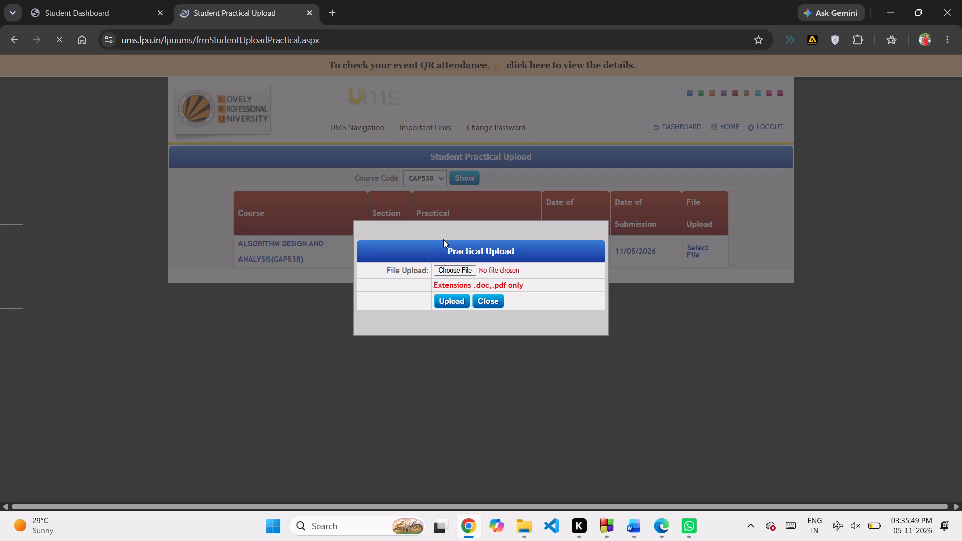
{"action": "left_click", "coordinate": [459, 269]}
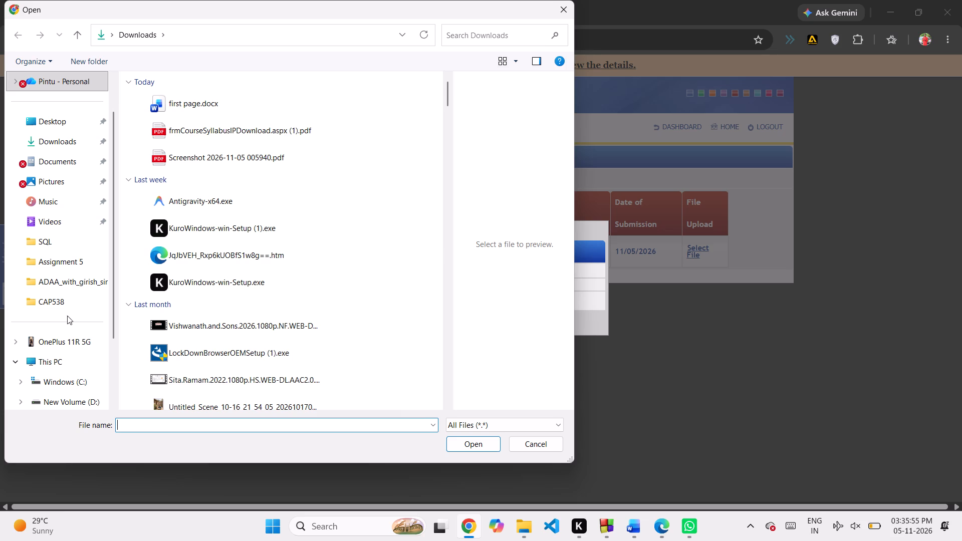
Choose CA-2.pdf from the CAP538 folder, upload it as the CAP538 practical, and acknowledge the notice.
{"action": "double_click", "coordinate": [51, 299]}
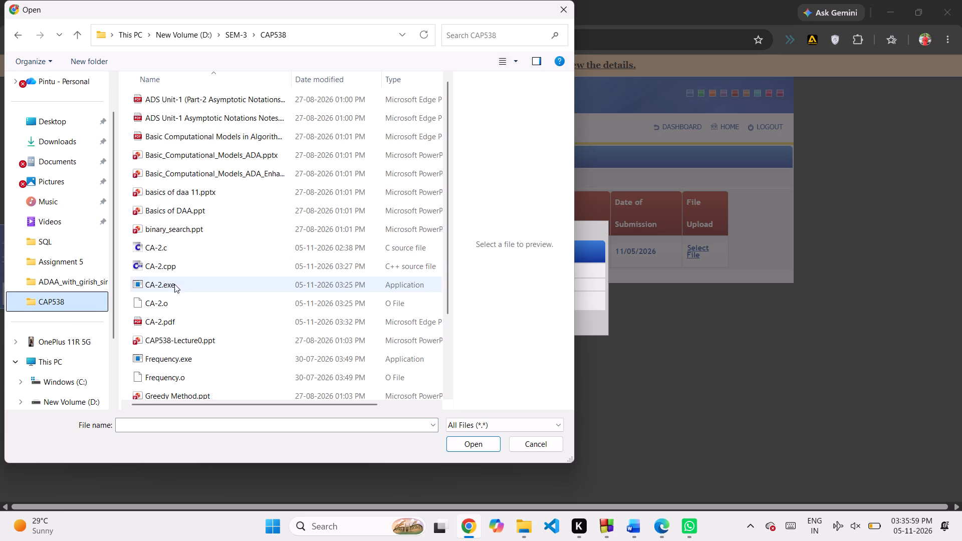
{"action": "left_click", "coordinate": [165, 321]}
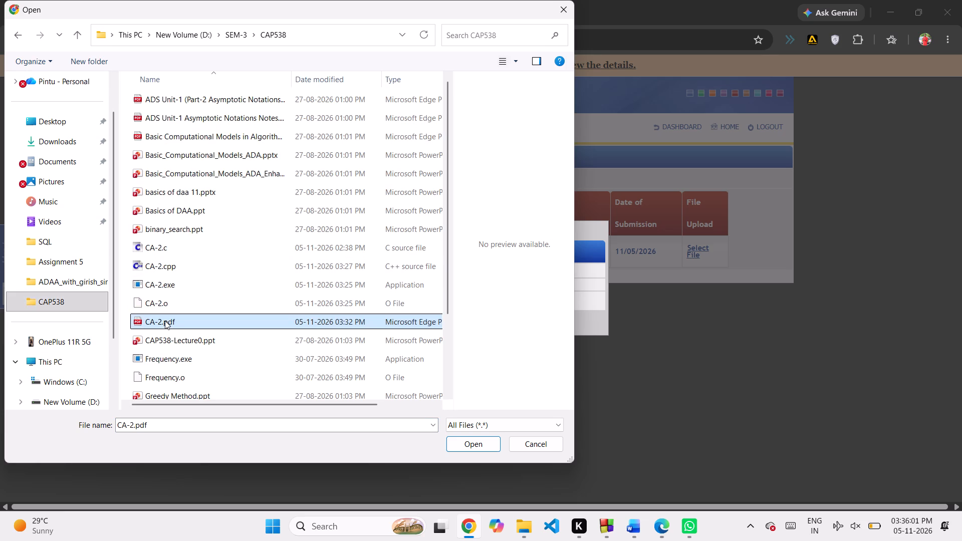
{"action": "double_click", "coordinate": [165, 321]}
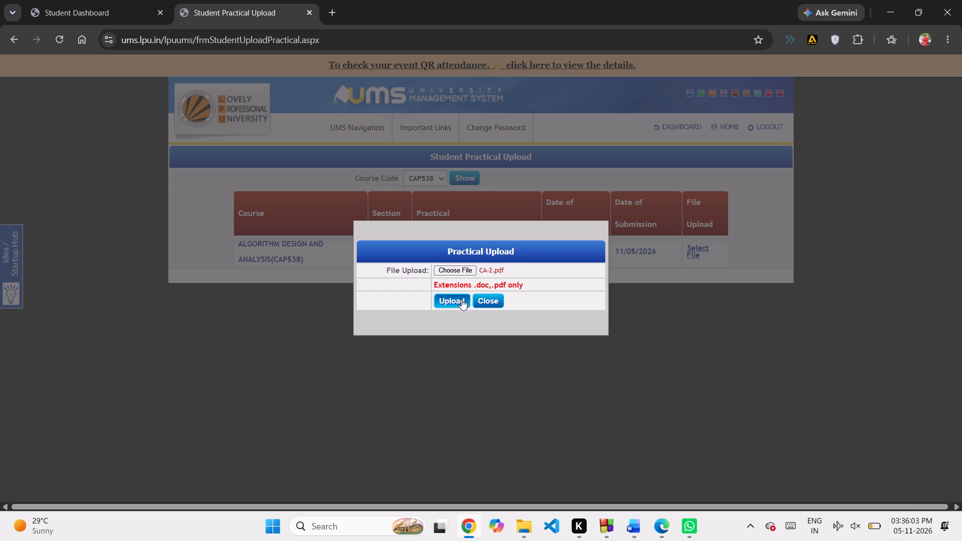
{"action": "left_click", "coordinate": [454, 305]}
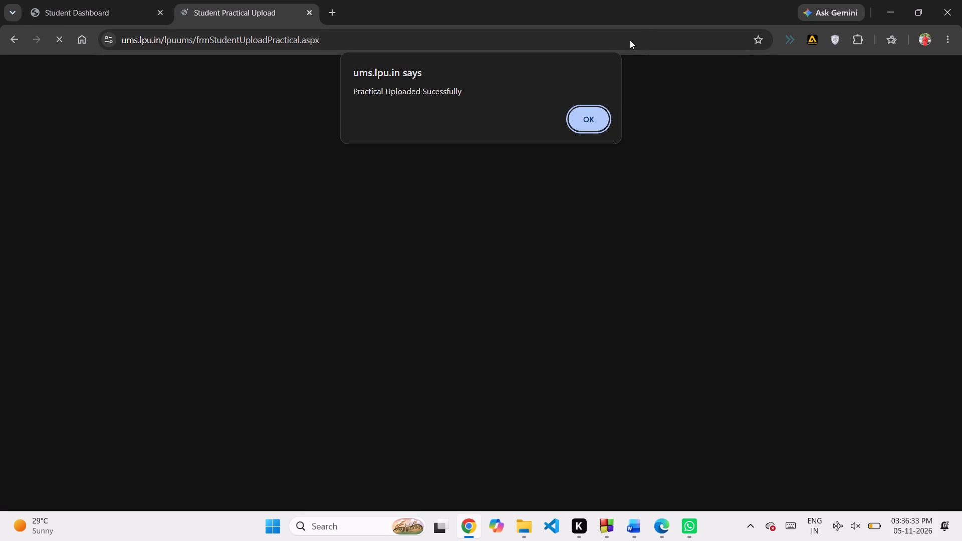
{"action": "left_click", "coordinate": [602, 115]}
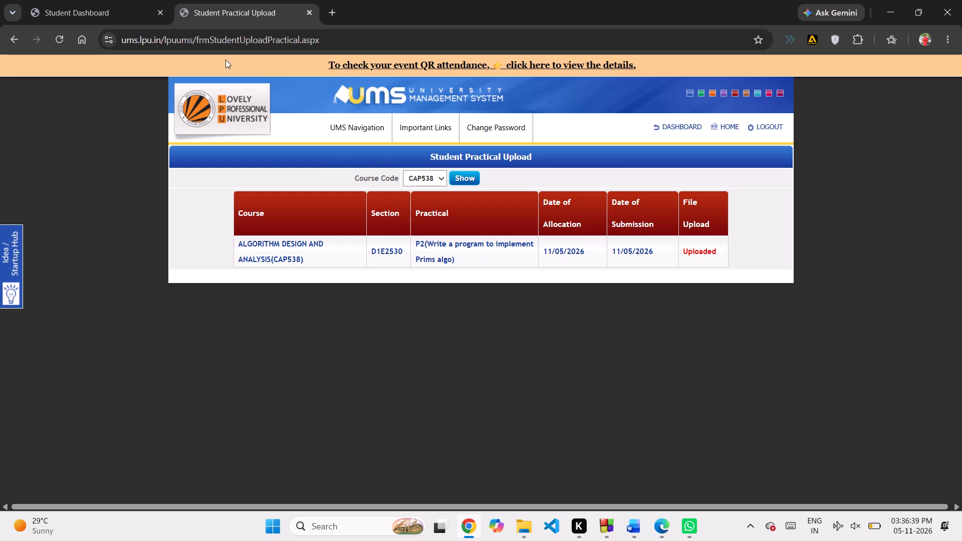
Return to the Student Dashboard, open RMS from the important links, and show the RMS History.
{"action": "left_click", "coordinate": [104, 7]}
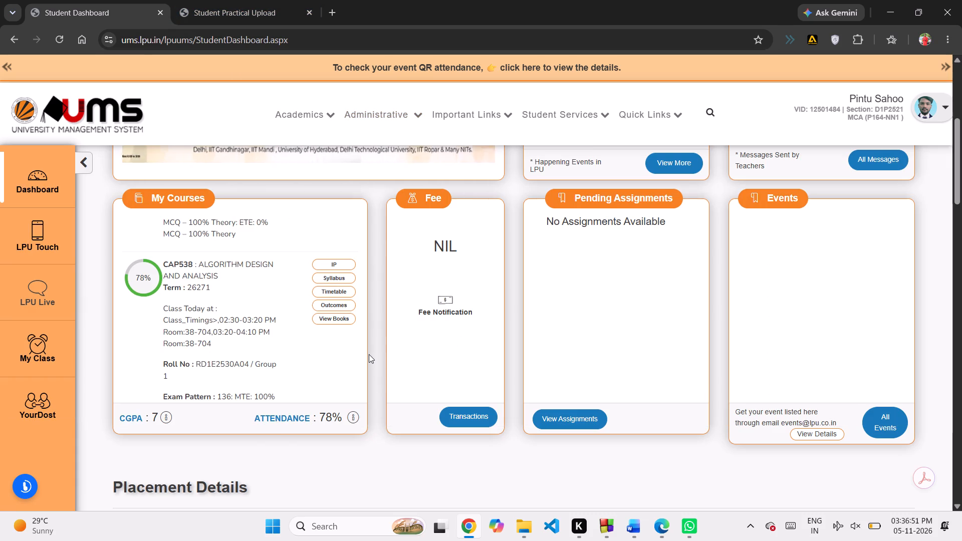
{"action": "scroll", "coordinate": [369, 354], "scroll_direction": "up", "scroll_amount": 6}
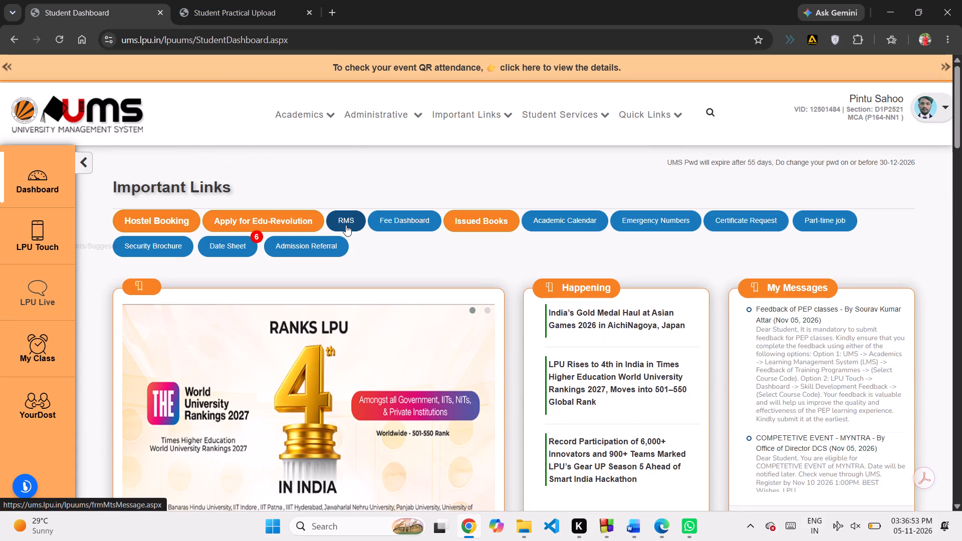
{"action": "left_click", "coordinate": [347, 224]}
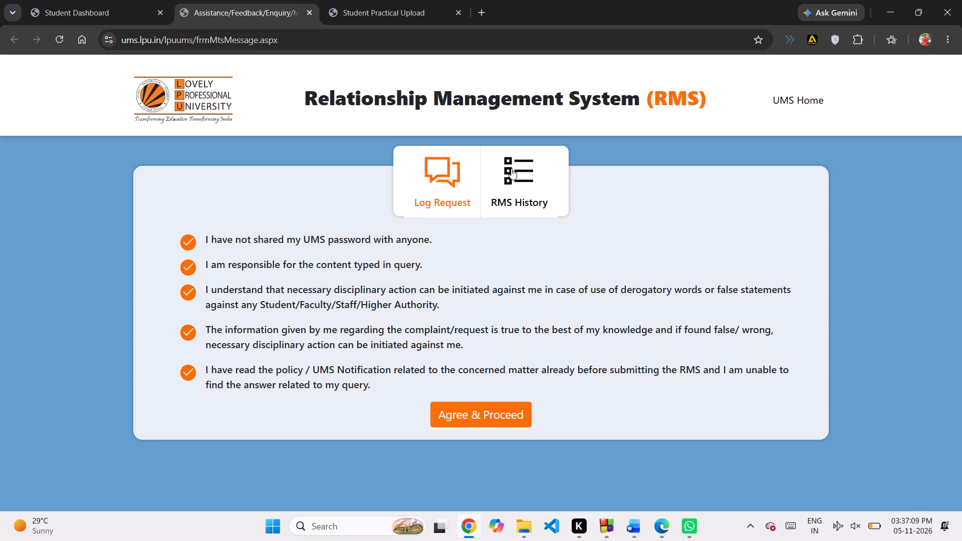
{"action": "left_click", "coordinate": [514, 179]}
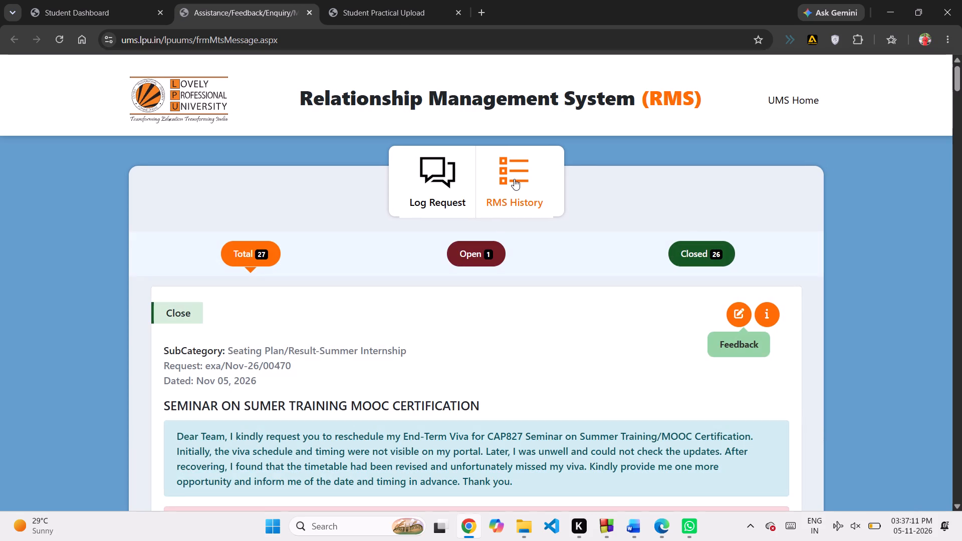
Read the RMS History requests about the CAP827 seminar viva and the MITTSURE TECHNOLOGIES LLP offer rejection, including any closing remarks.
{"action": "scroll", "coordinate": [479, 329], "scroll_direction": "down", "scroll_amount": 3}
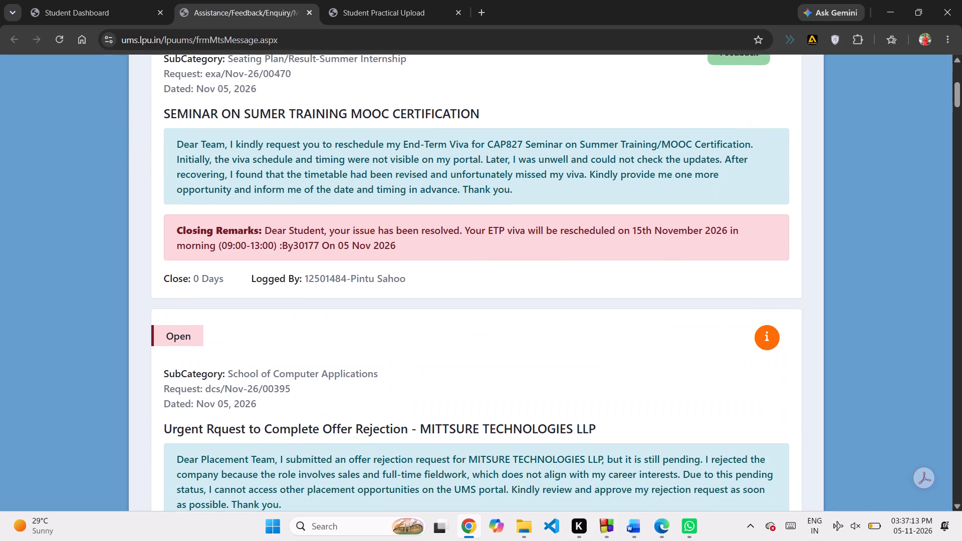
{"action": "scroll", "coordinate": [479, 329], "scroll_direction": "down", "scroll_amount": 1}
{"action": "scroll", "coordinate": [479, 329], "scroll_direction": "up", "scroll_amount": 1}
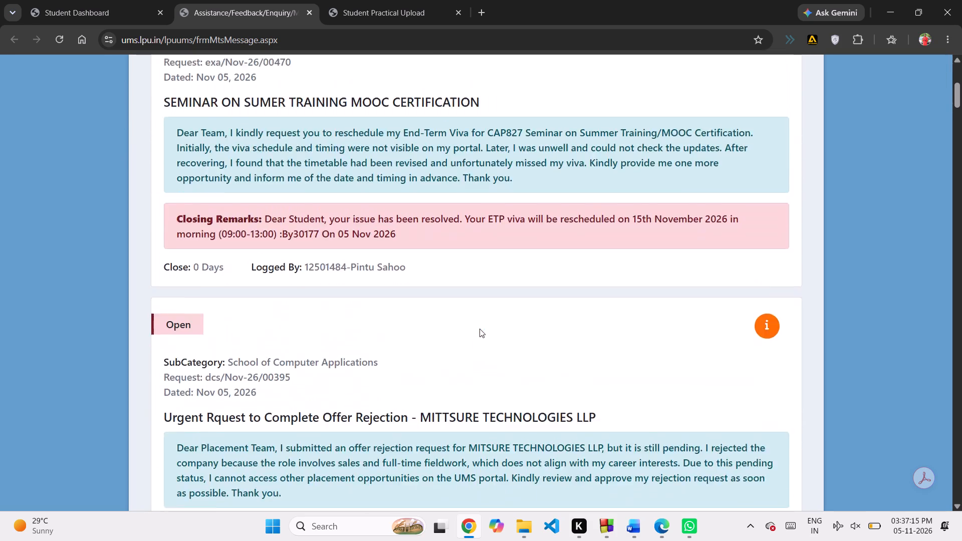
{"action": "scroll", "coordinate": [479, 329], "scroll_direction": "up", "scroll_amount": 1}
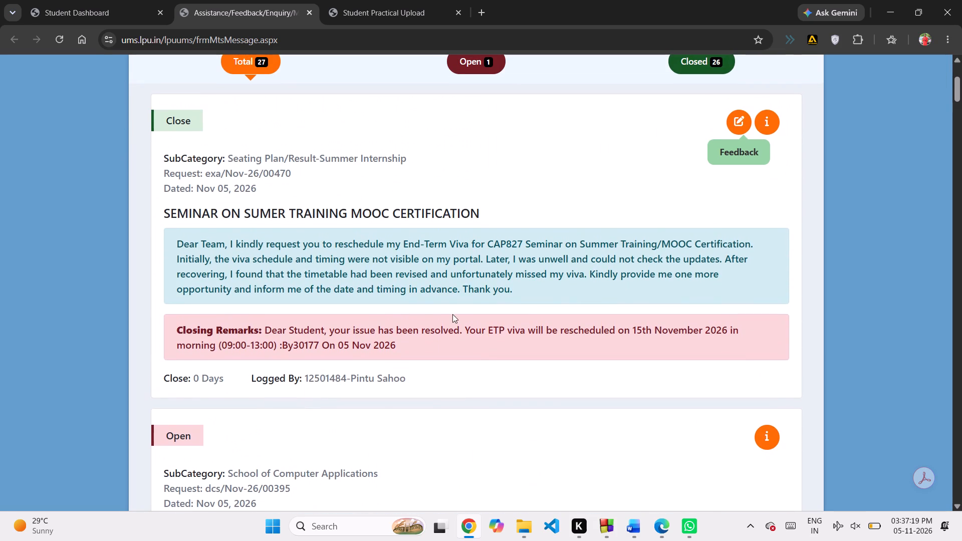
{"action": "scroll", "coordinate": [496, 205], "scroll_direction": "down", "scroll_amount": 1}
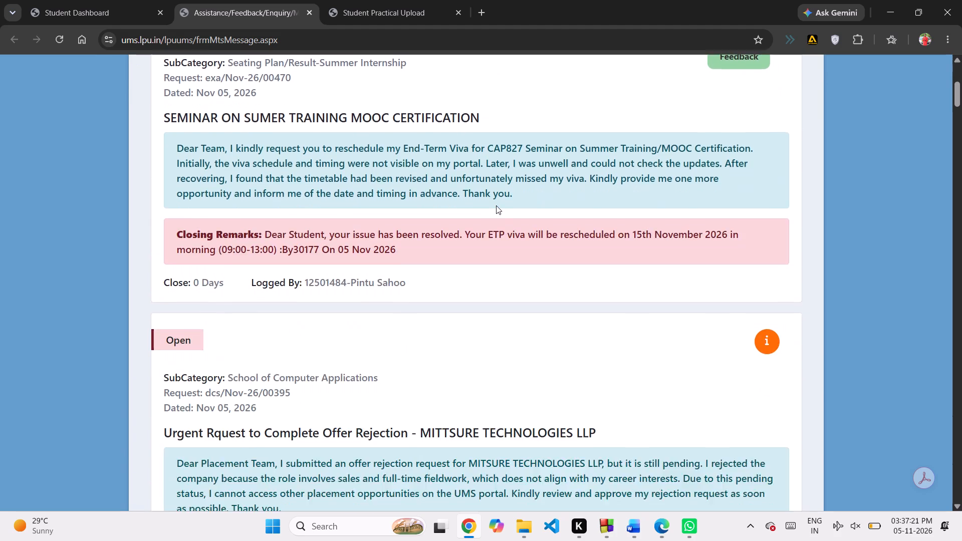
{"action": "scroll", "coordinate": [496, 205], "scroll_direction": "down", "scroll_amount": 1}
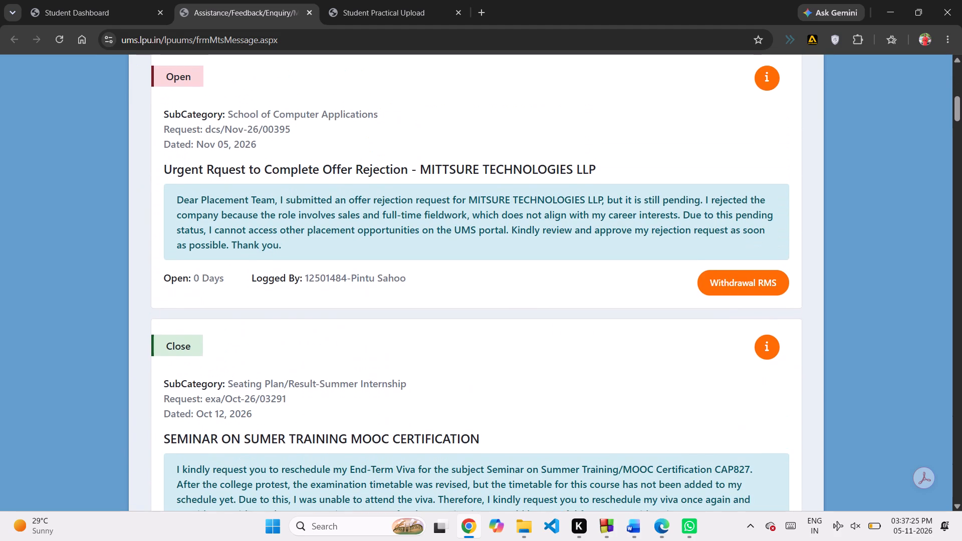
{"action": "scroll", "coordinate": [496, 205], "scroll_direction": "up", "scroll_amount": 2}
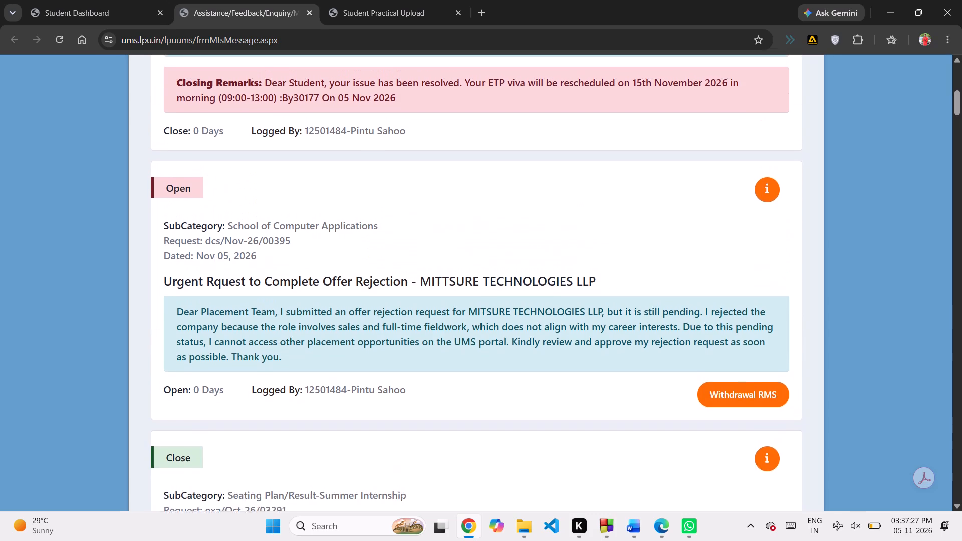
{"action": "scroll", "coordinate": [496, 205], "scroll_direction": "up", "scroll_amount": 4}
{"action": "scroll", "coordinate": [496, 205], "scroll_direction": "down", "scroll_amount": 1}
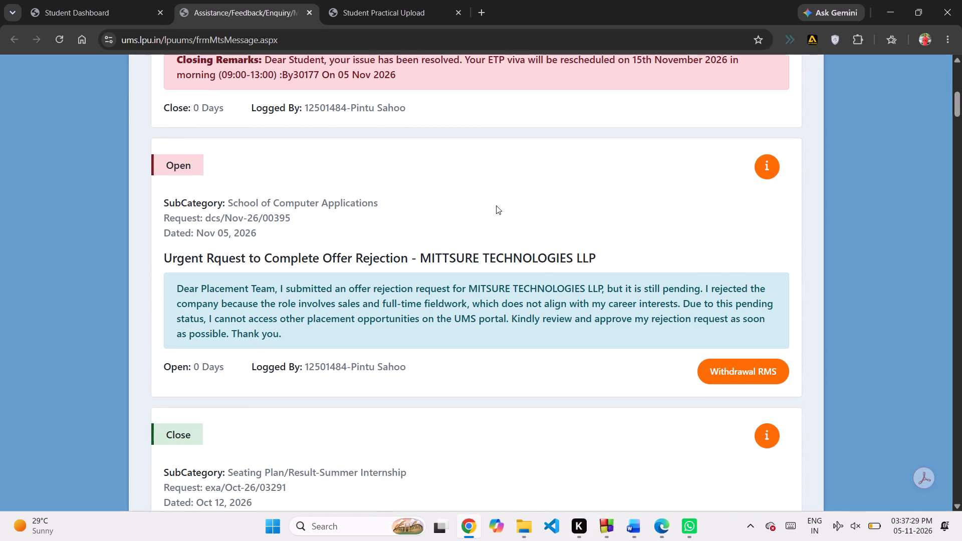
{"action": "scroll", "coordinate": [496, 205], "scroll_direction": "down", "scroll_amount": 2}
{"action": "scroll", "coordinate": [496, 205], "scroll_direction": "up", "scroll_amount": 3}
{"action": "scroll", "coordinate": [496, 205], "scroll_direction": "down", "scroll_amount": 5}
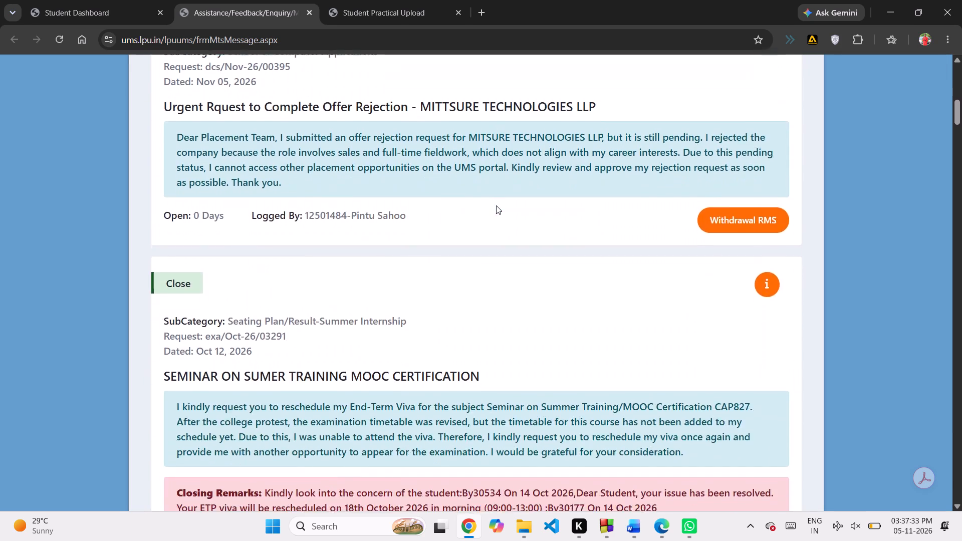
{"action": "scroll", "coordinate": [496, 205], "scroll_direction": "down", "scroll_amount": 2}
{"action": "scroll", "coordinate": [496, 205], "scroll_direction": "up", "scroll_amount": 10}
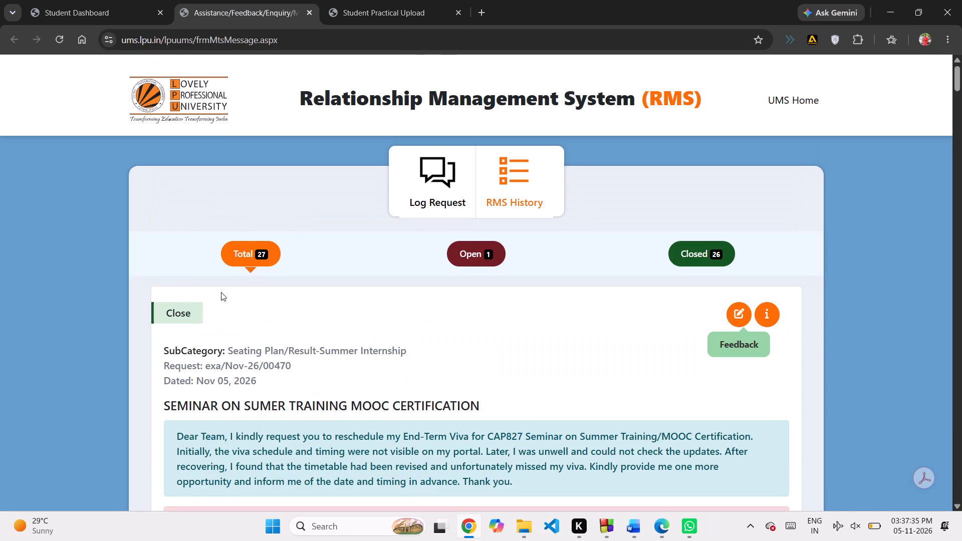
Close the RMS and Student Dashboard pages, keeping only the Student Practical Upload page open.
{"action": "left_click", "coordinate": [313, 12]}
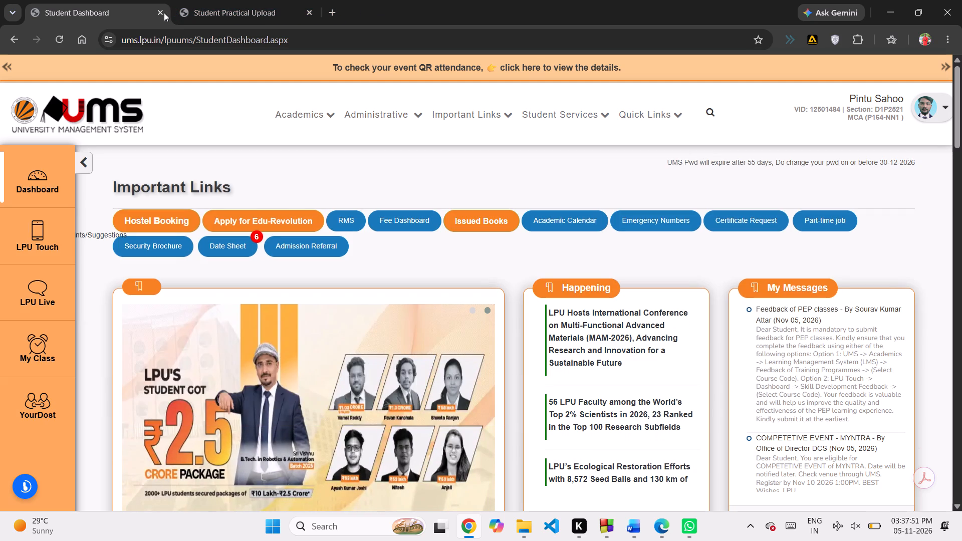
{"action": "left_click", "coordinate": [159, 14]}
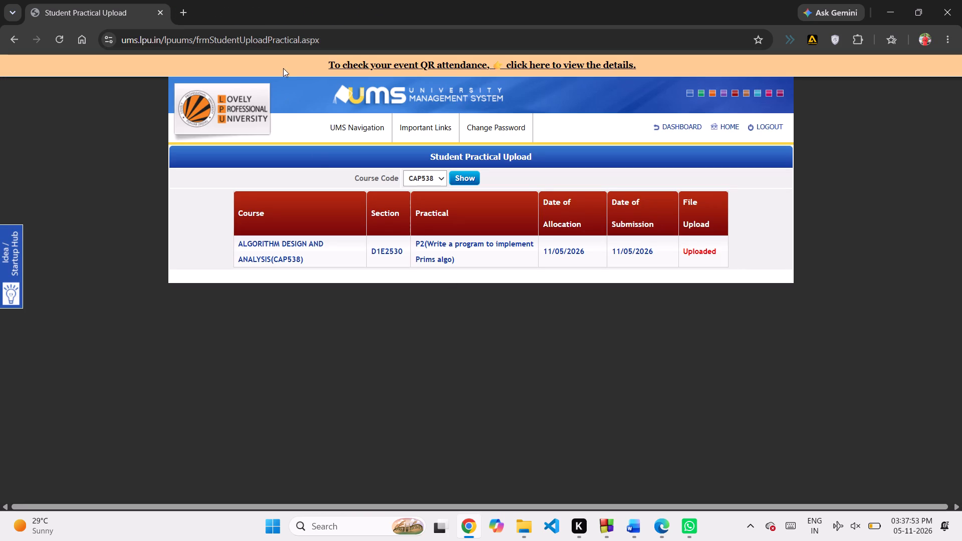
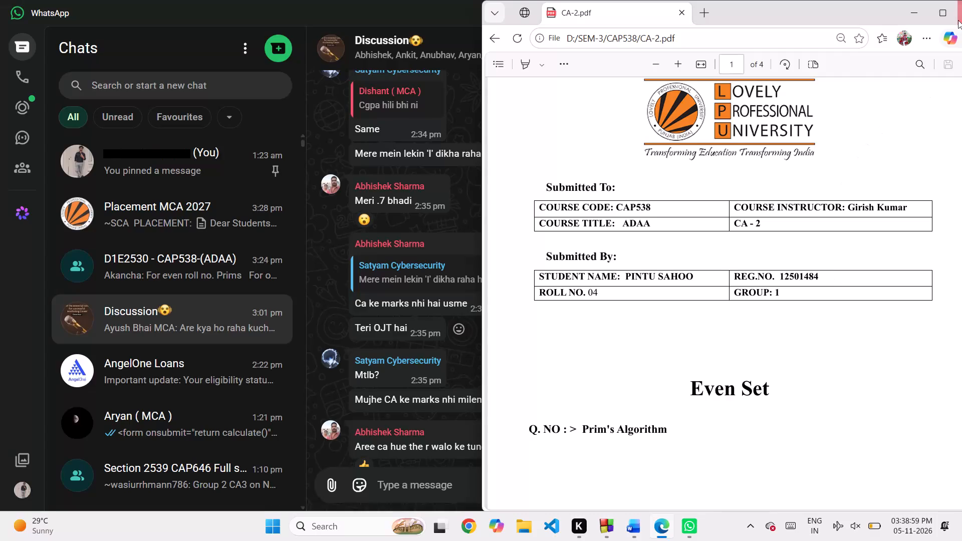
Maximize the CA-2.pdf window and review the first page's course details, submission details and Prim's Algorithm question heading.
{"action": "left_click", "coordinate": [947, 17]}
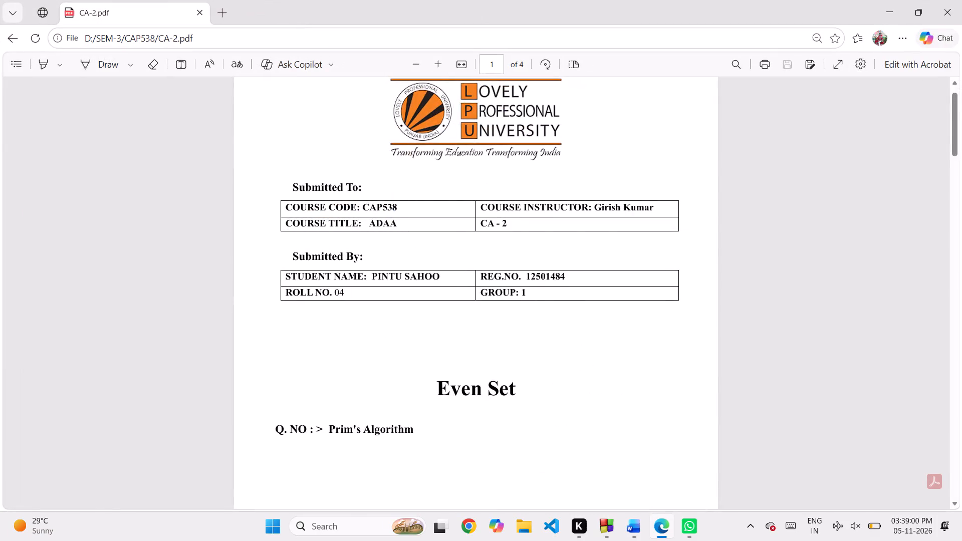
{"action": "scroll", "coordinate": [511, 375], "scroll_direction": "down", "scroll_amount": 4}
{"action": "scroll", "coordinate": [815, 0], "scroll_direction": "up", "scroll_amount": 6}
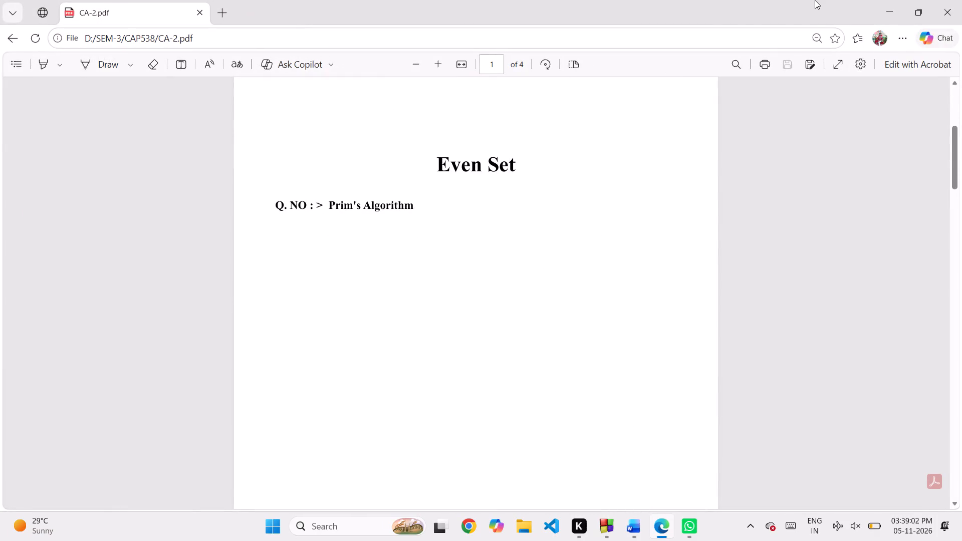
{"action": "scroll", "coordinate": [815, 0], "scroll_direction": "up", "scroll_amount": 10}
{"action": "scroll", "coordinate": [604, 157], "scroll_direction": "up", "scroll_amount": 7}
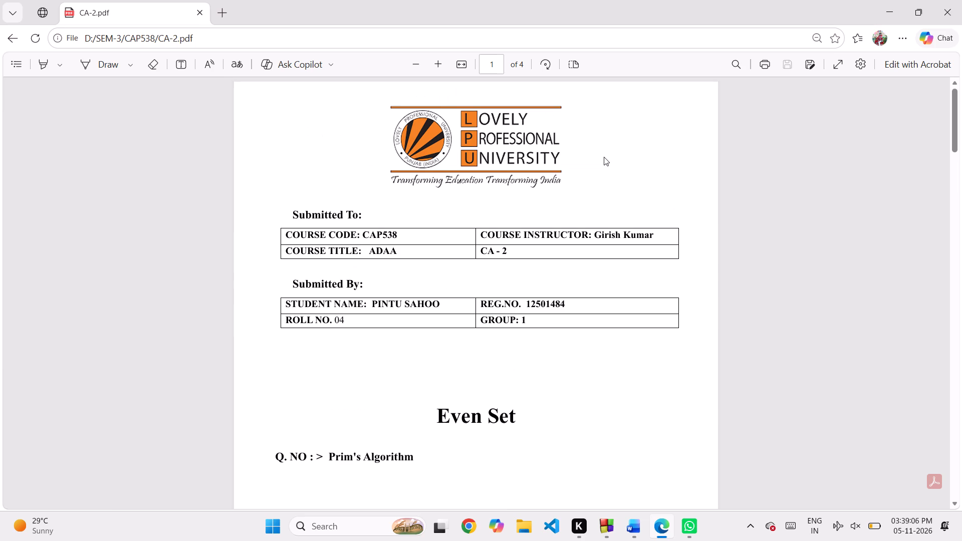
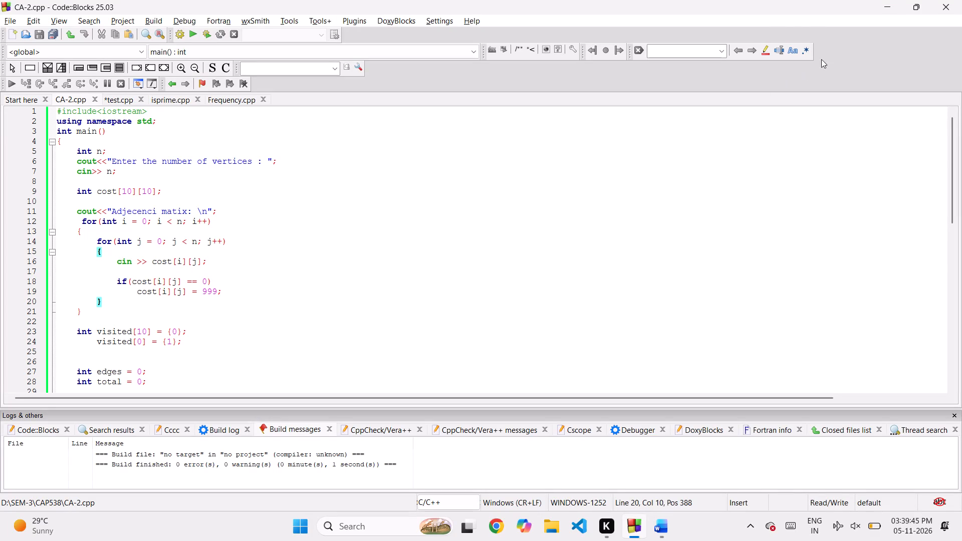
Save CA-2.cpp in Code::Blocks and close the IDE.
{"action": "left_click", "coordinate": [936, 9]}
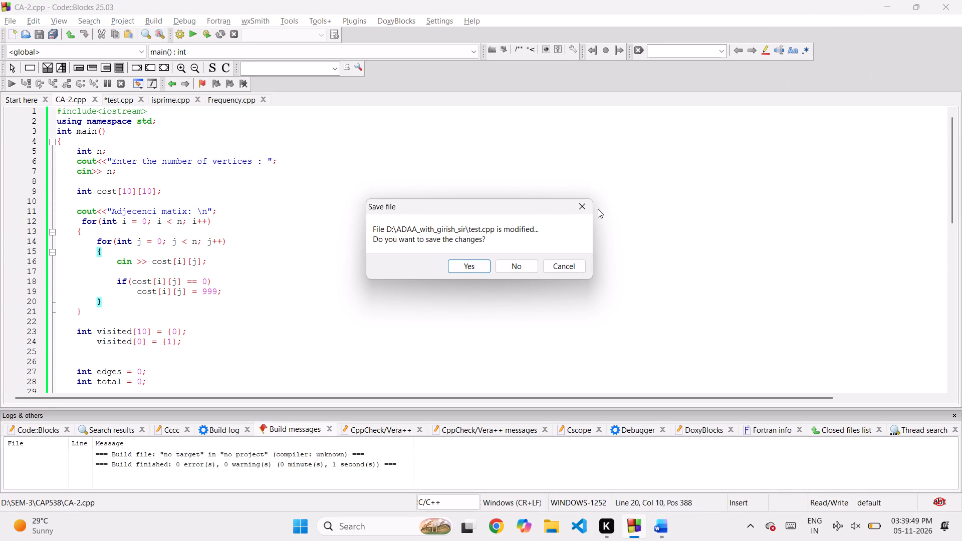
{"action": "left_click", "coordinate": [581, 206]}
{"action": "left_click", "coordinate": [437, 222]}
{"action": "key", "text": "ctrl+s"}
{"action": "key", "text": "ctrl+s"}
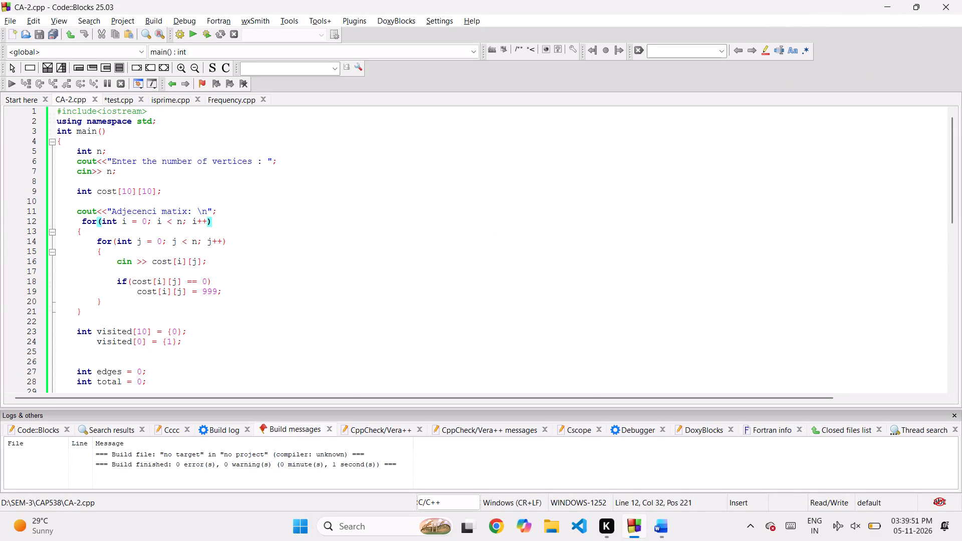
{"action": "key", "text": "ctrl+s"}
{"action": "left_click", "coordinate": [950, 6]}
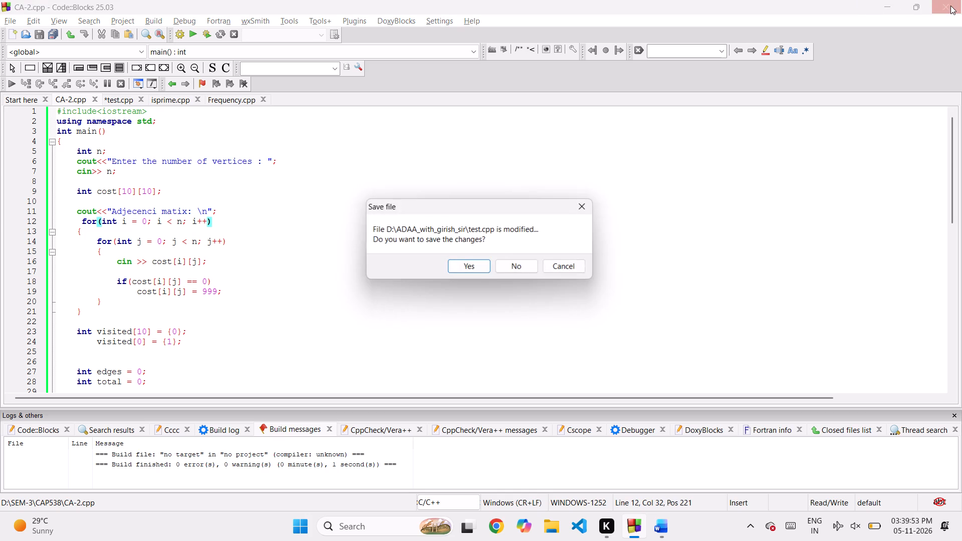
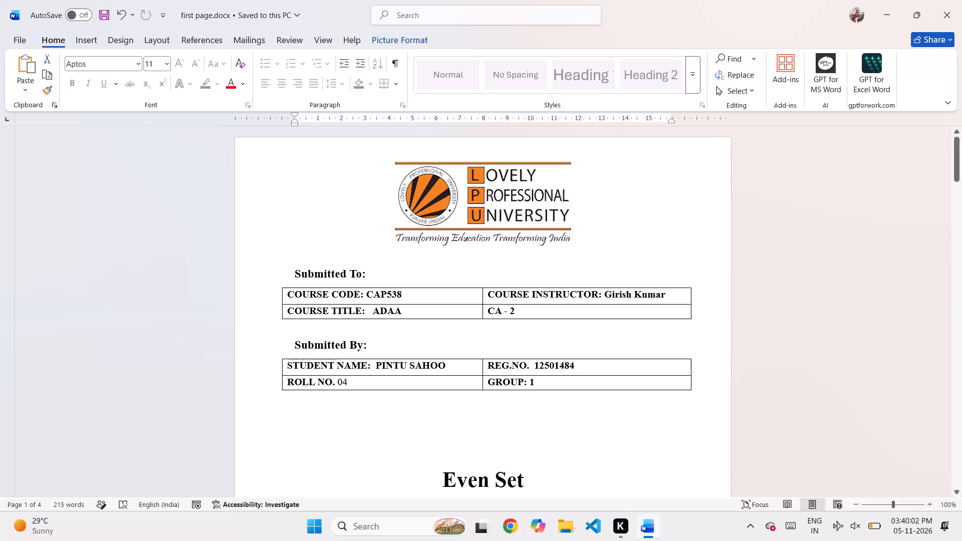
Search the computer for WhatsApp with "whats" and open the app.
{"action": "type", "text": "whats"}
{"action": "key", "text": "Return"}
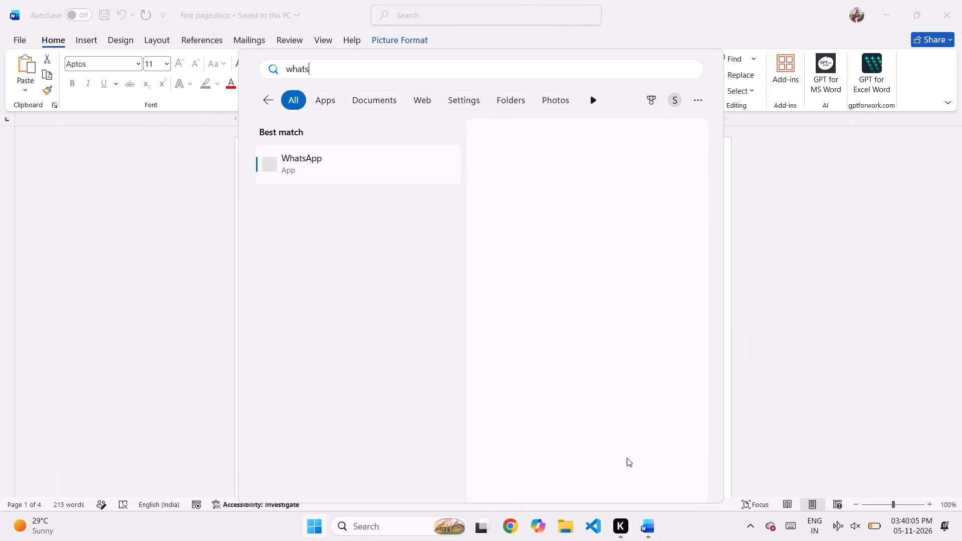